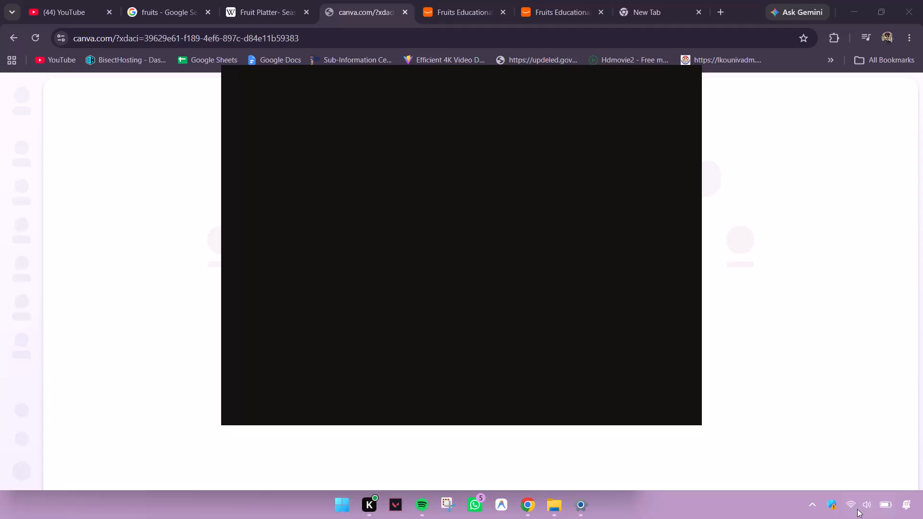
Check the Wi-Fi connection in the list of available networks and return to the Canva page in the browser.
left_click(857, 508)
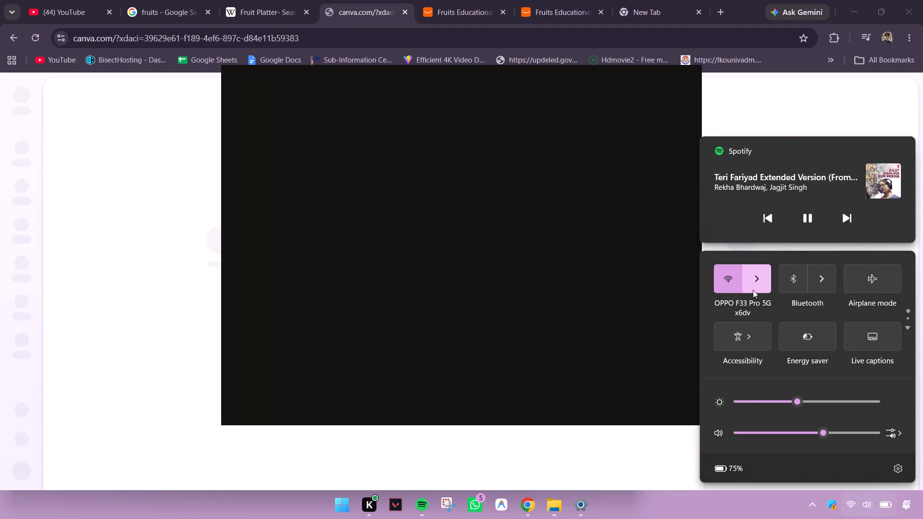
left_click(755, 280)
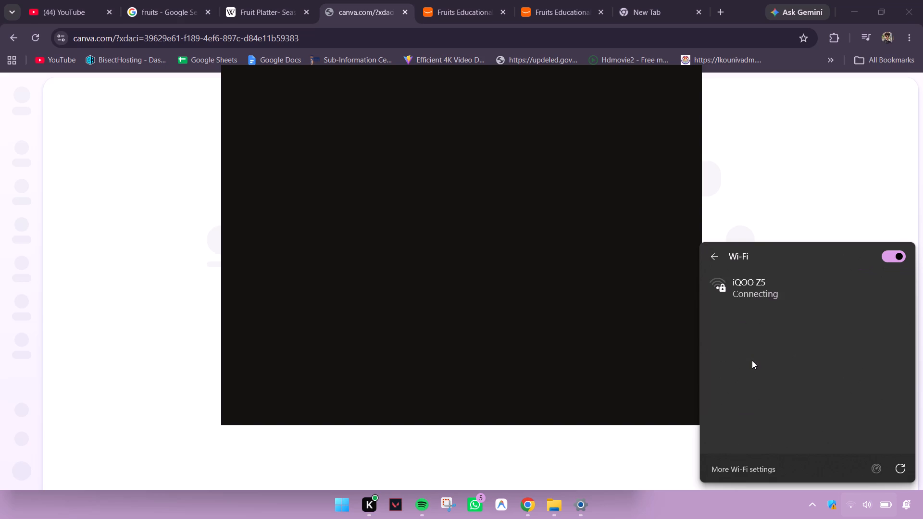
left_click(16, 332)
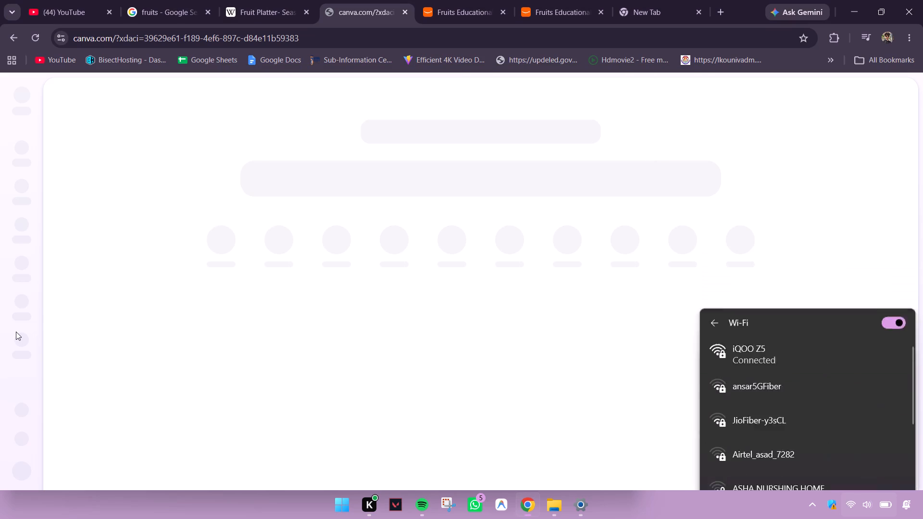
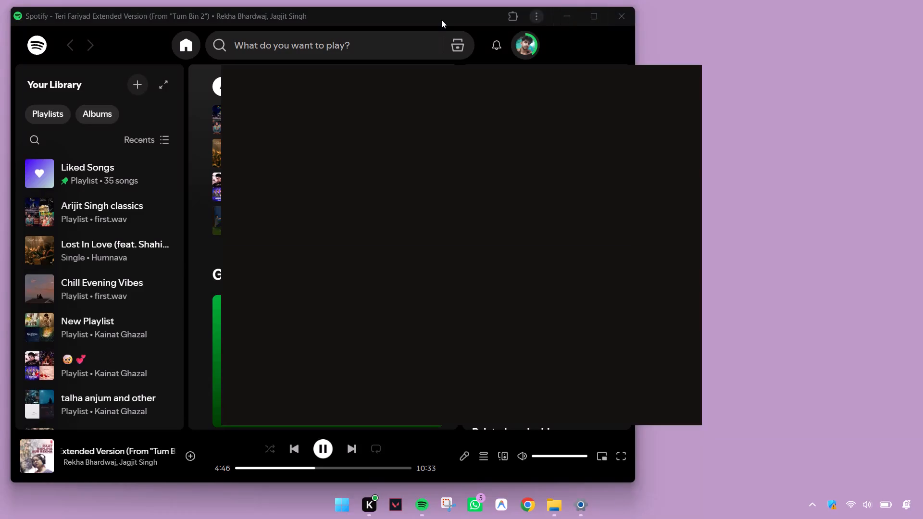
Switch from Spotify to Chrome and open a browser window with the IAM profile.
left_click(441, 17)
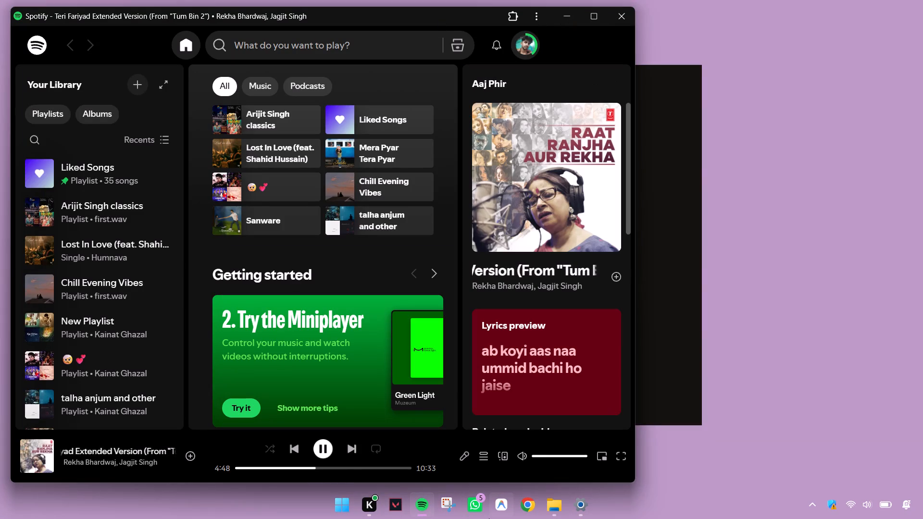
left_click(524, 508)
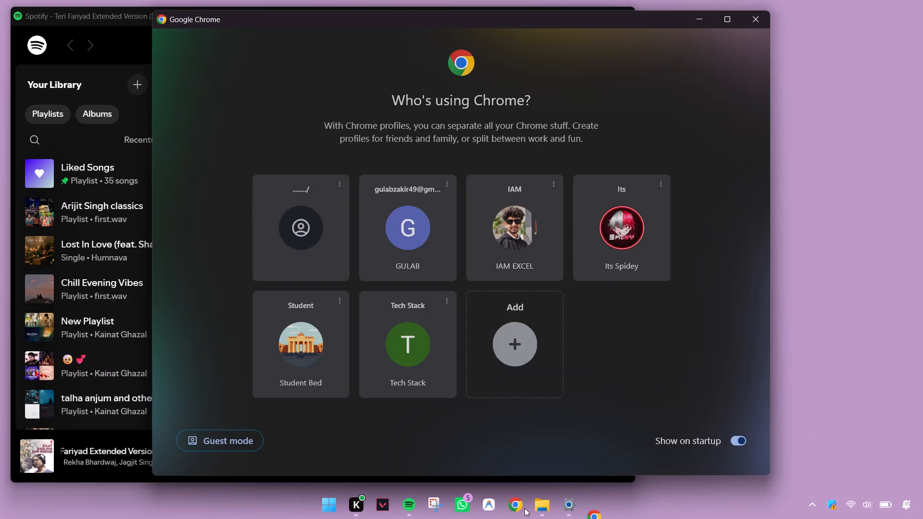
left_click(532, 266)
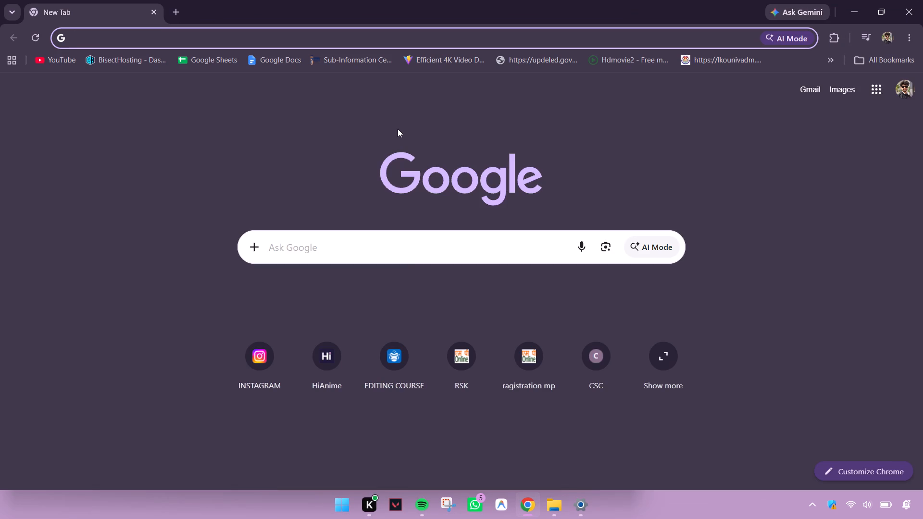
Search for canva, open the Canva India site and sign in with the suggested Google account.
left_click(245, 34)
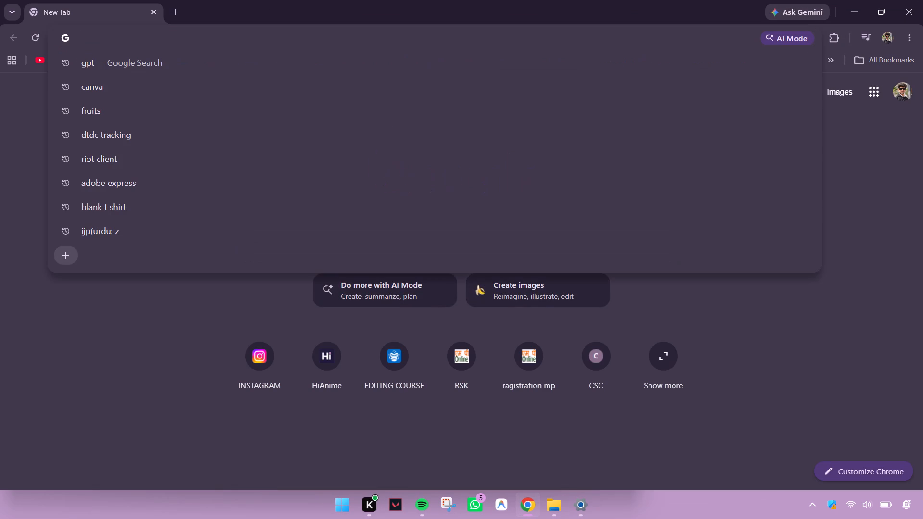
left_click(165, 81)
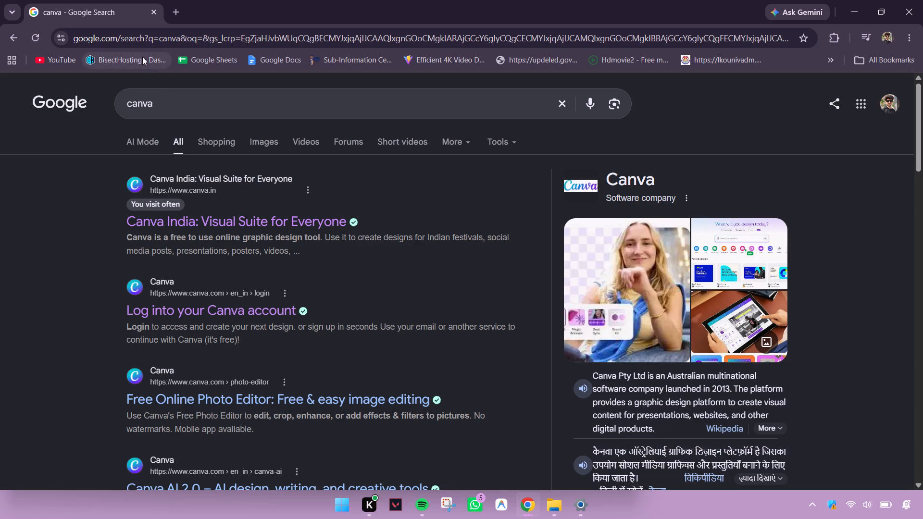
left_click(227, 228)
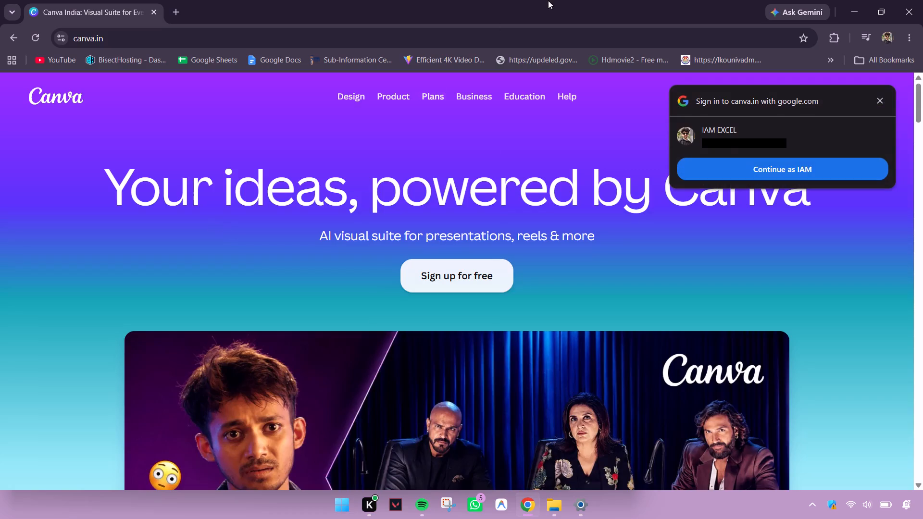
left_click(708, 165)
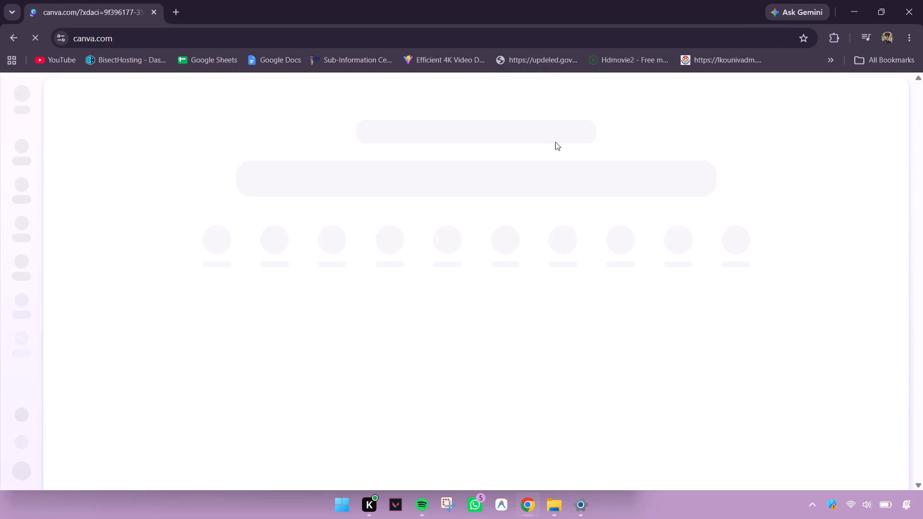
Browse the Canva home page's recent designs, suggested templates, template categories and popular design formats for a suitable starting point.
scroll(463, 218, "down", 1)
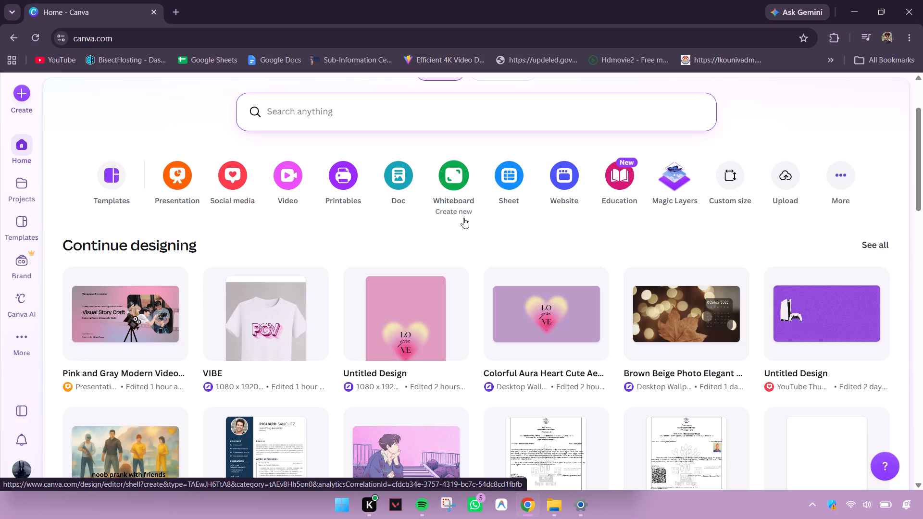
scroll(523, 112, "down", 1)
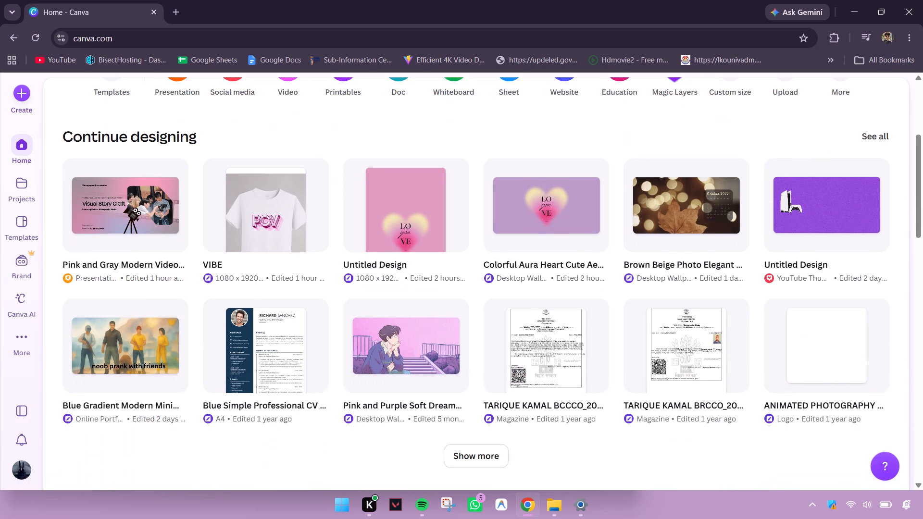
scroll(523, 112, "down", 1)
scroll(284, 338, "down", 1)
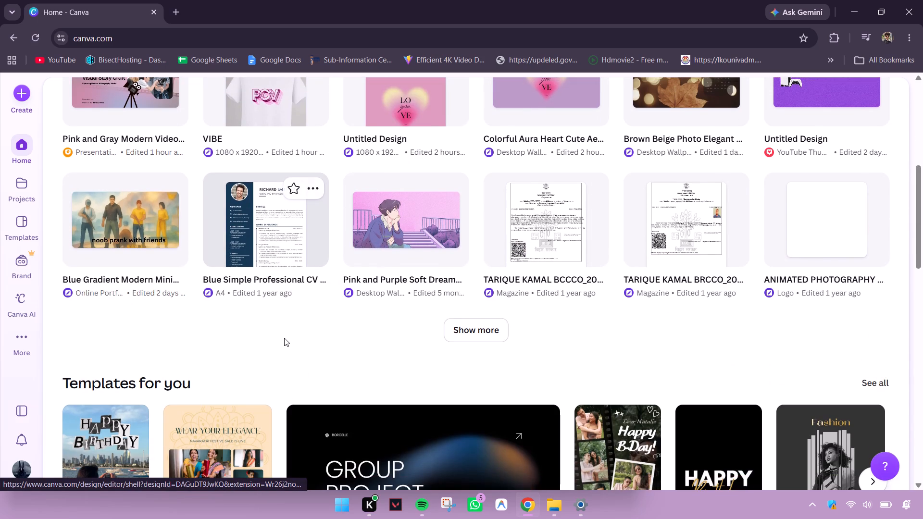
scroll(284, 338, "down", 3)
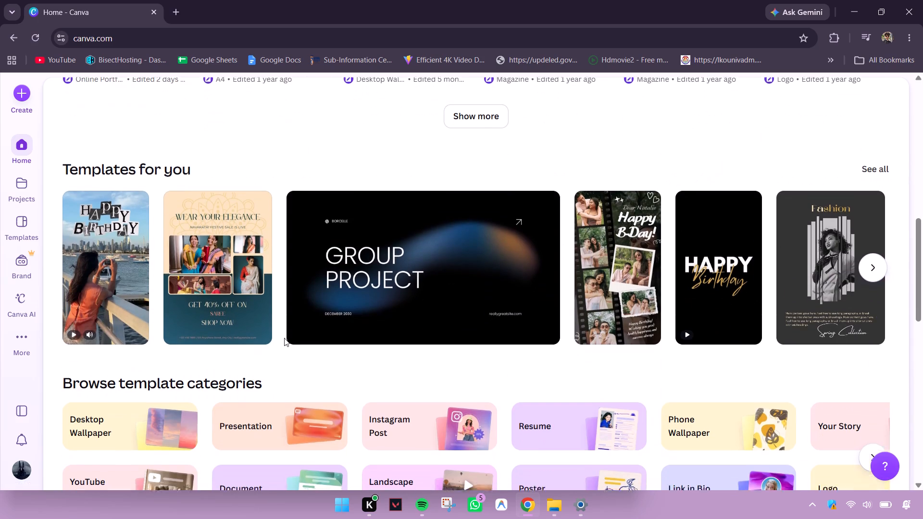
scroll(284, 338, "down", 2)
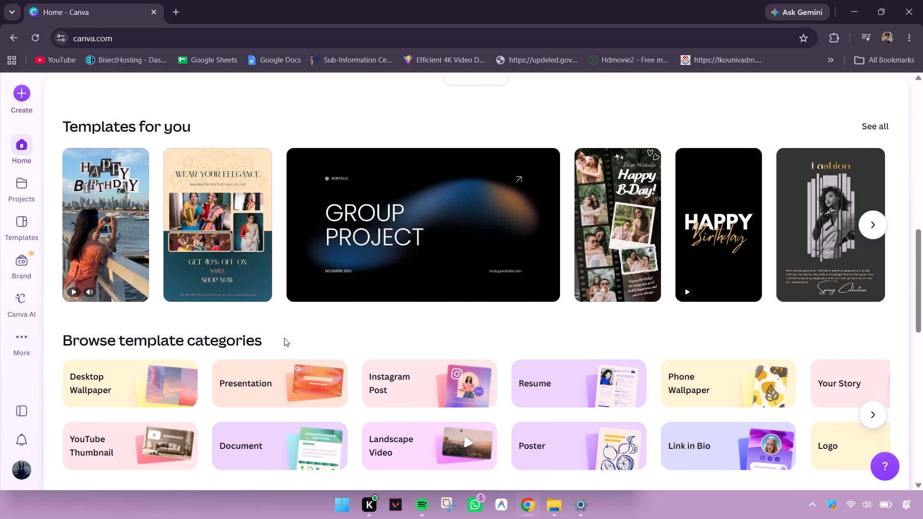
scroll(284, 338, "down", 1)
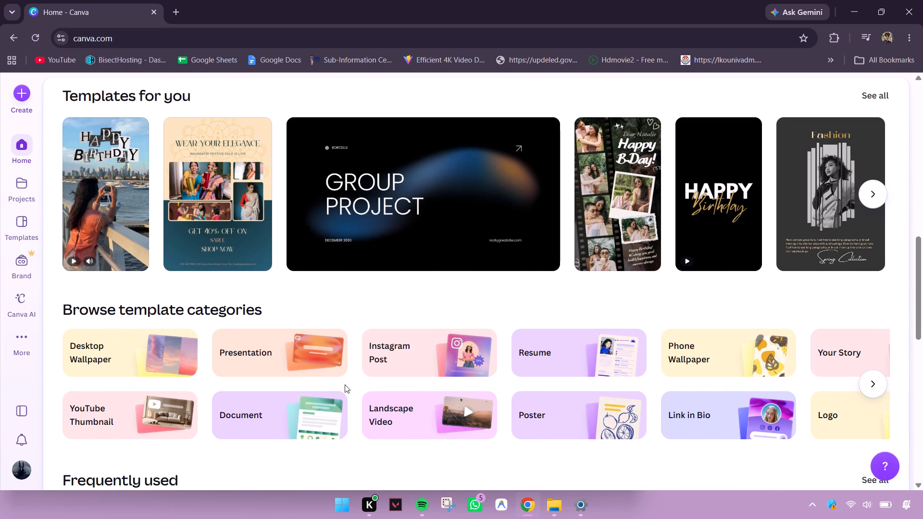
scroll(345, 384, "down", 3)
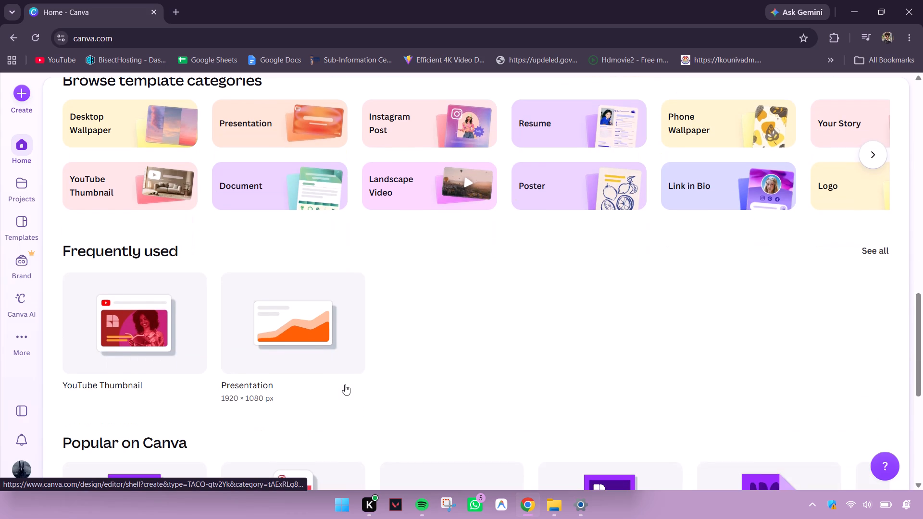
scroll(345, 384, "down", 5)
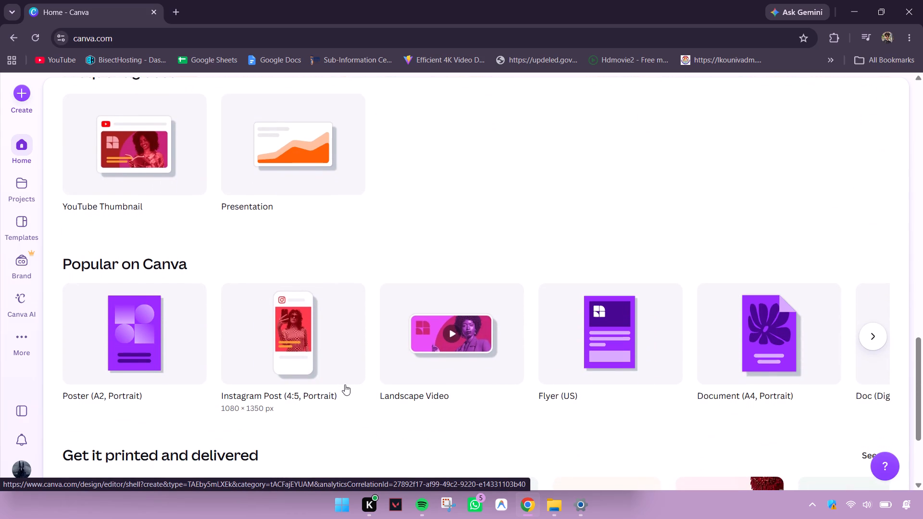
scroll(345, 384, "down", 1)
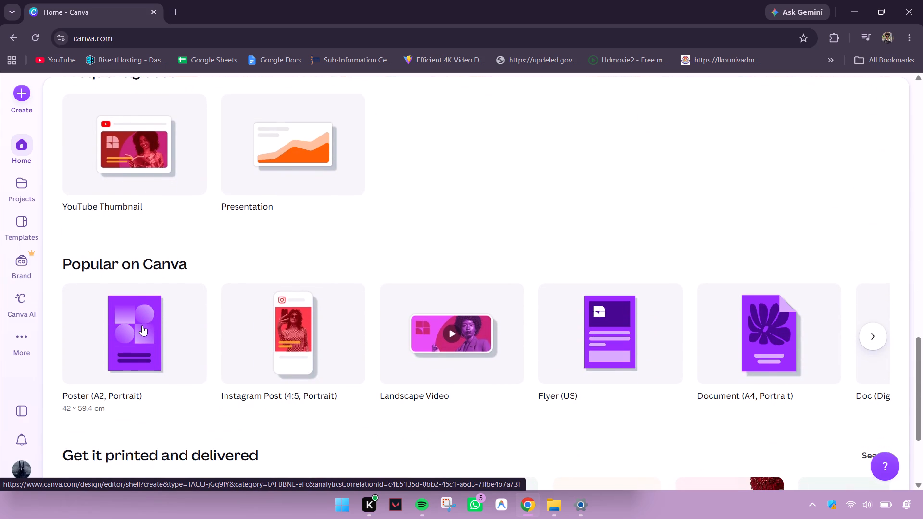
Create a new Landscape Video design of 1920 × 1080 px from the popular formats on Canva.
scroll(142, 325, "down", 1)
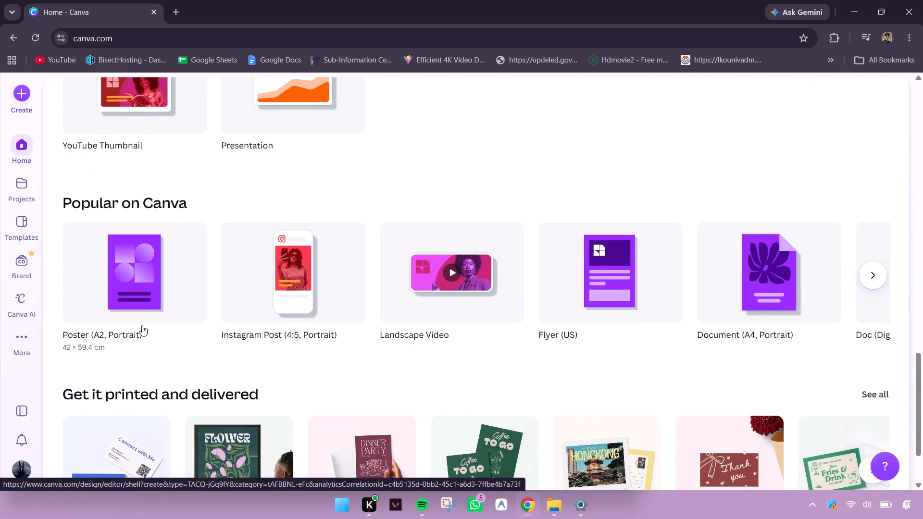
scroll(142, 325, "down", 1)
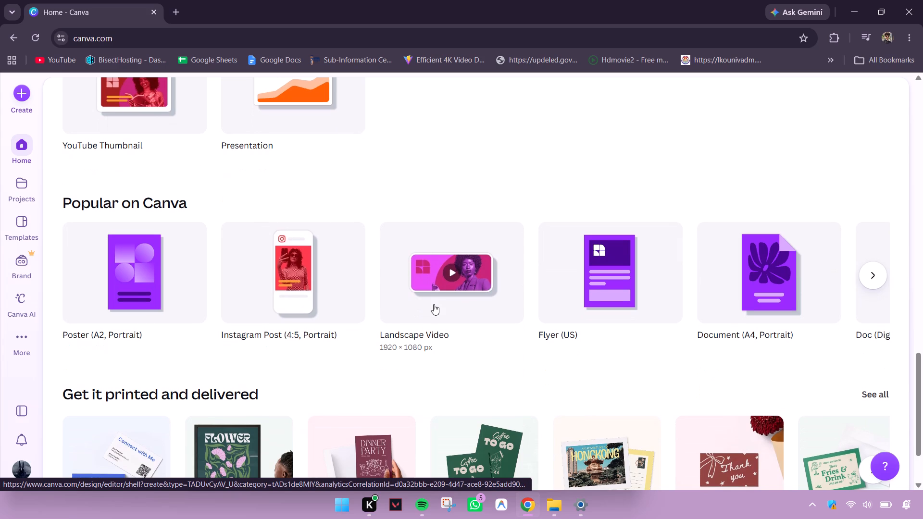
left_click(433, 304)
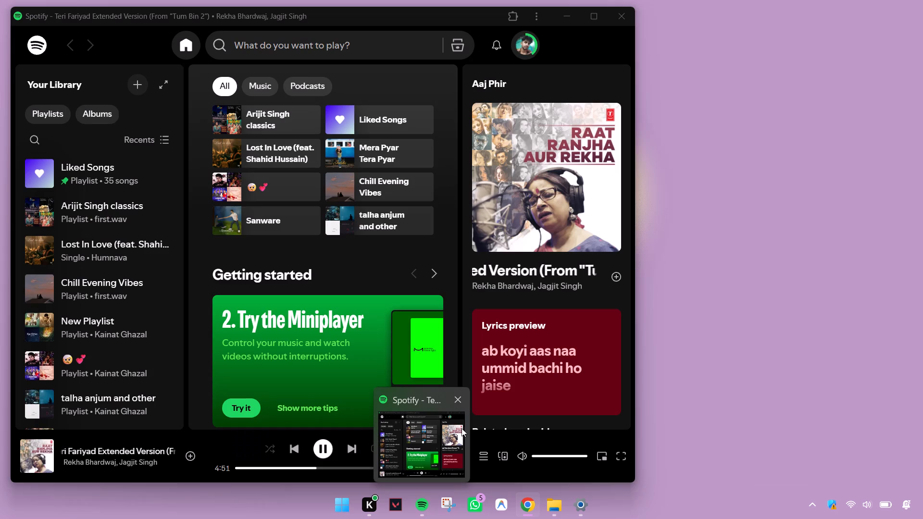
Close the Spotify window.
left_click(461, 400)
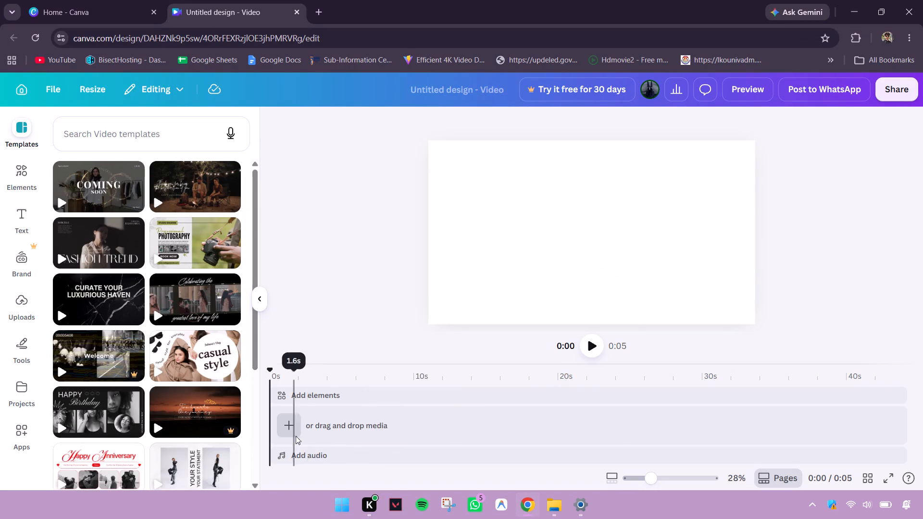
Find the night city skyline template (Blue Red and White Modern News Update Watching Video) and place it on the blank page.
scroll(359, 441, "down", 2)
scroll(115, 329, "down", 1)
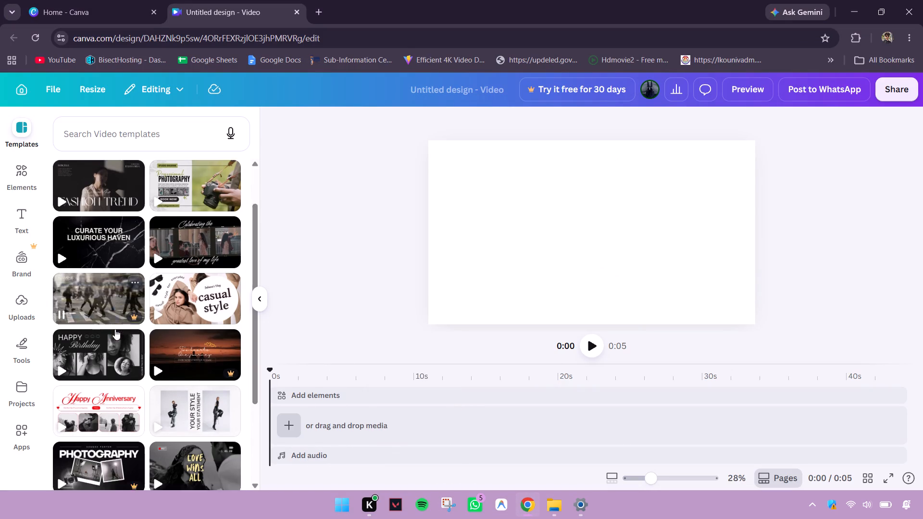
scroll(115, 329, "down", 3)
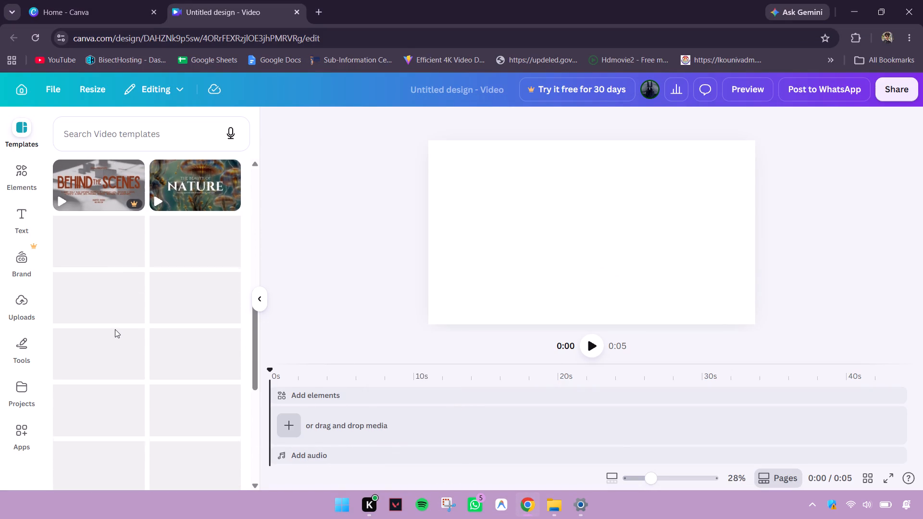
scroll(115, 329, "down", 1)
scroll(115, 329, "up", 1)
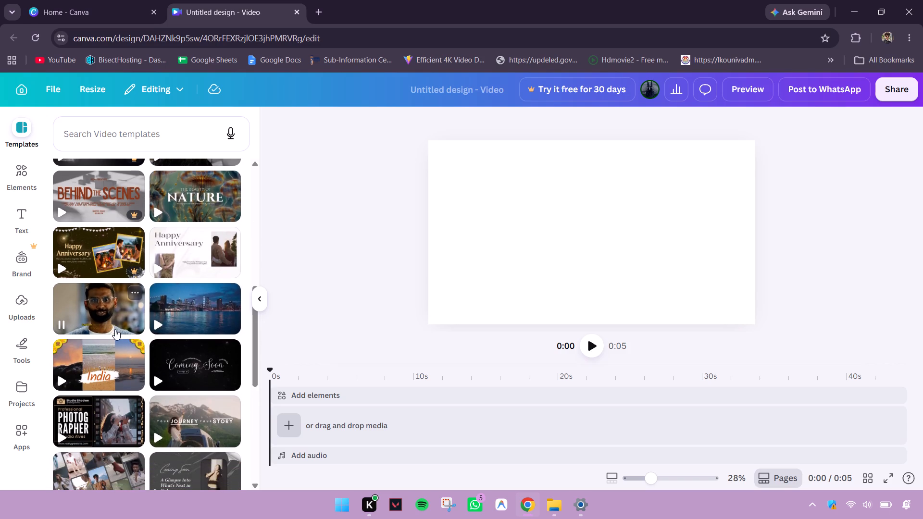
scroll(115, 329, "up", 1)
left_click_drag(159, 297, 525, 210)
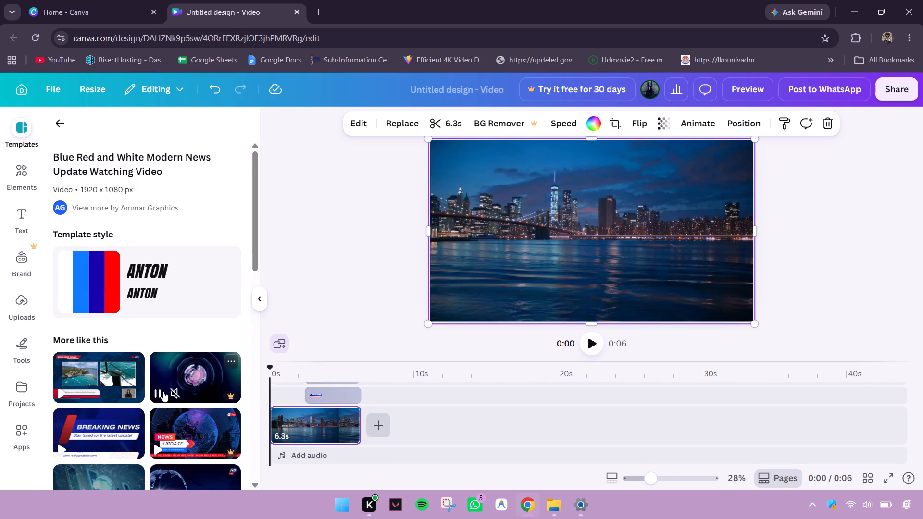
Browse the similar news video templates and preview the ones with sound.
left_click(178, 389)
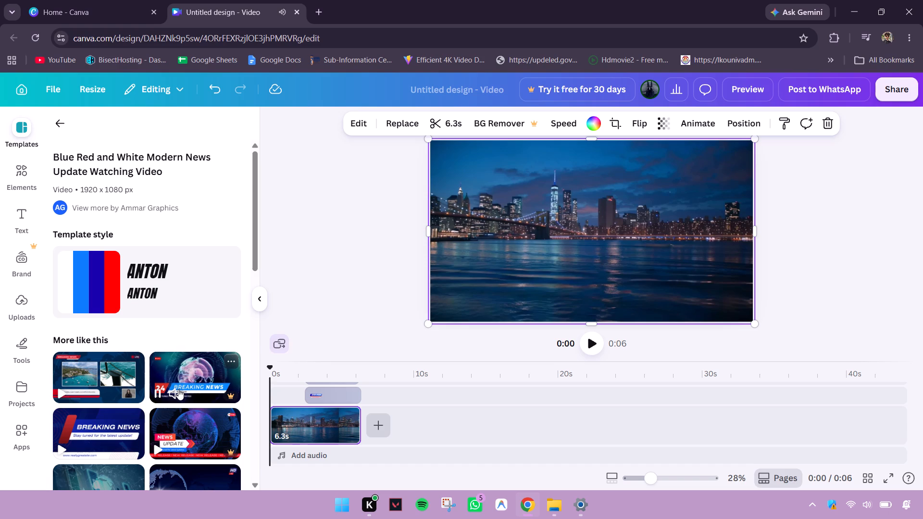
scroll(178, 389, "down", 2)
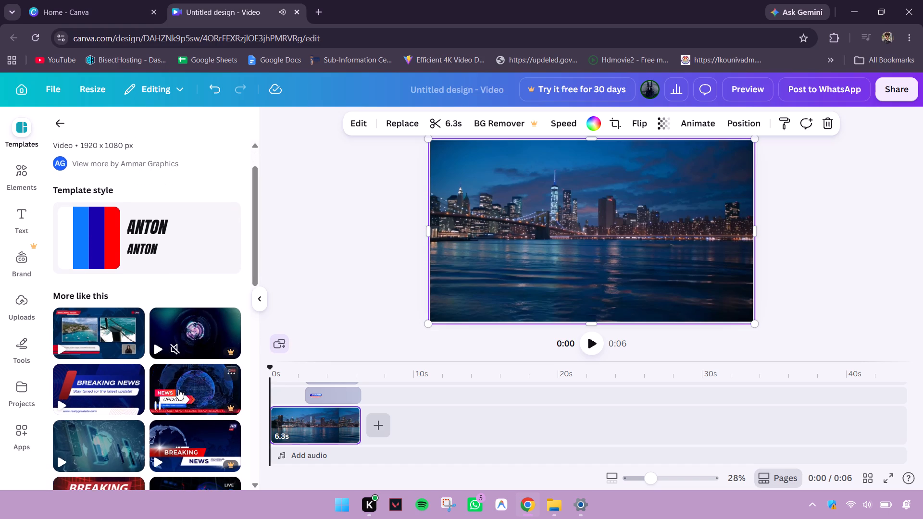
scroll(178, 389, "down", 1)
scroll(101, 419, "down", 1)
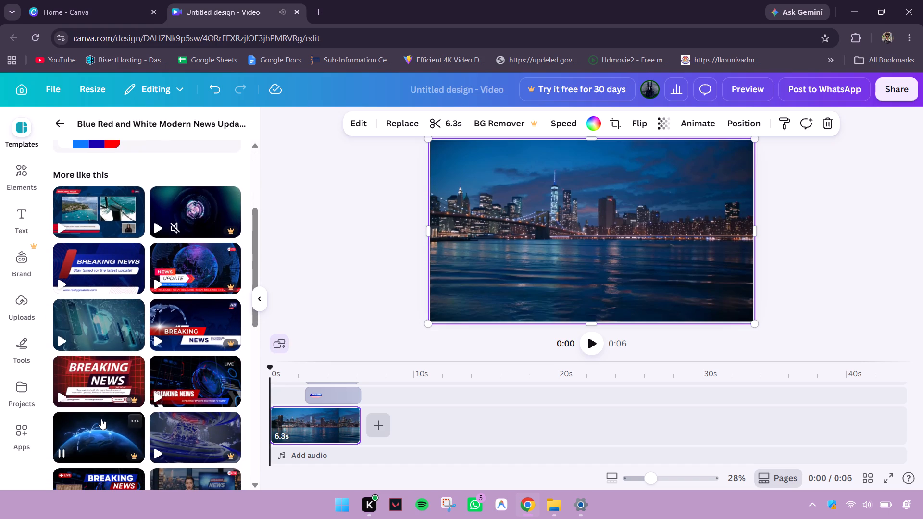
scroll(101, 419, "down", 1)
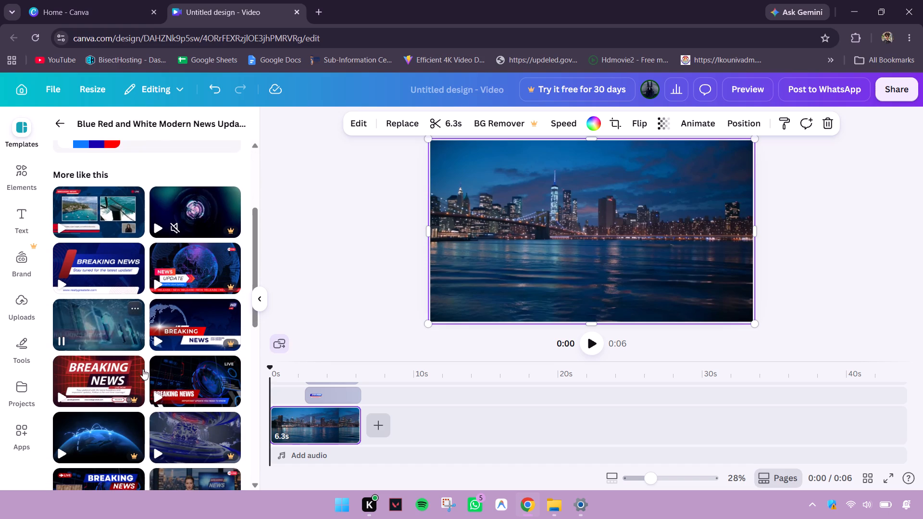
scroll(149, 415, "down", 2)
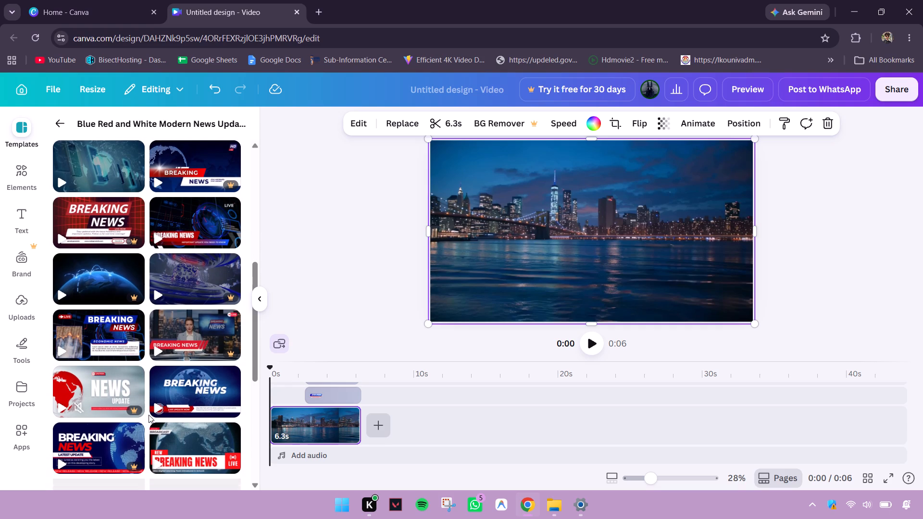
scroll(149, 415, "down", 1)
left_click(79, 400)
left_click(79, 400)
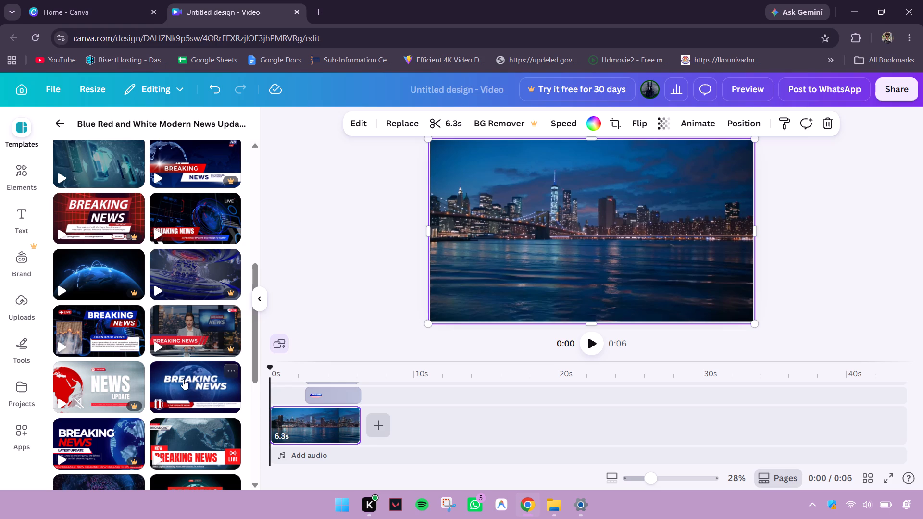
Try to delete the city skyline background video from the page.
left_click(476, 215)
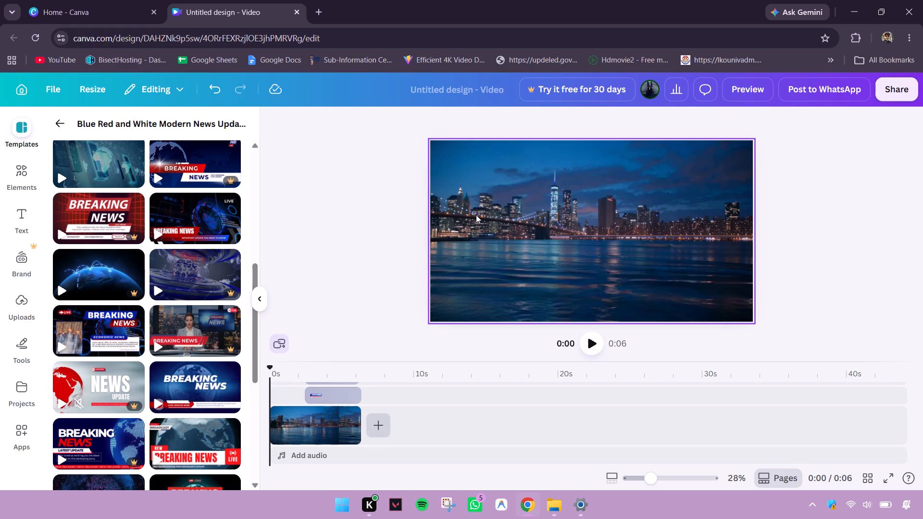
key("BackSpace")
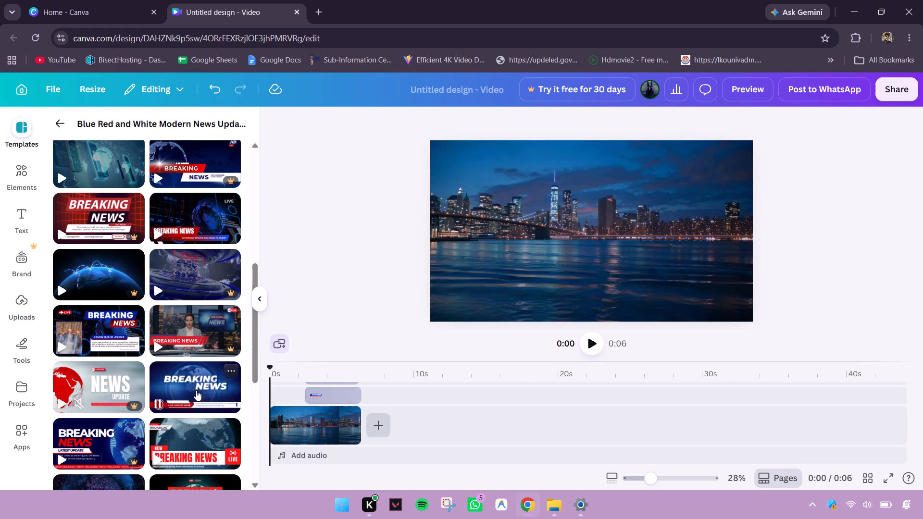
Add the blue Breaking News globe template with the Live Update Now banner to the video.
left_click_drag(196, 390, 520, 181)
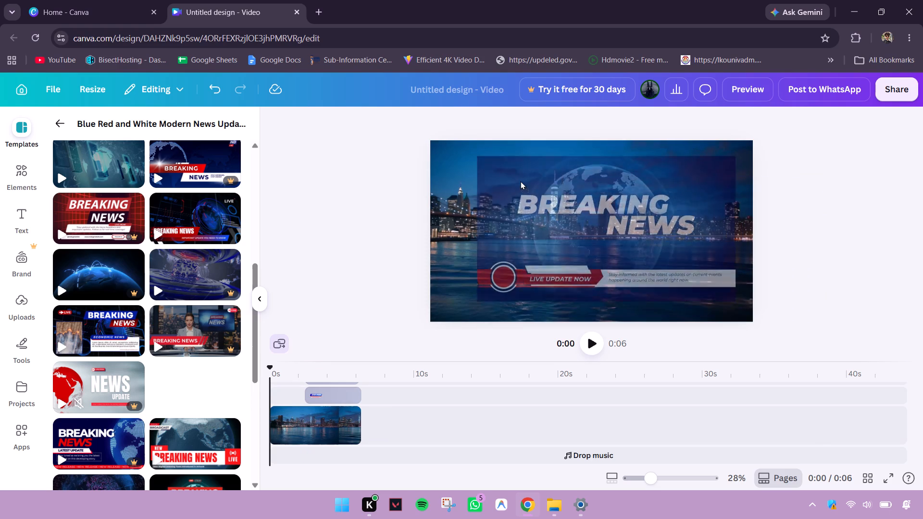
left_click_drag(520, 181, 511, 183)
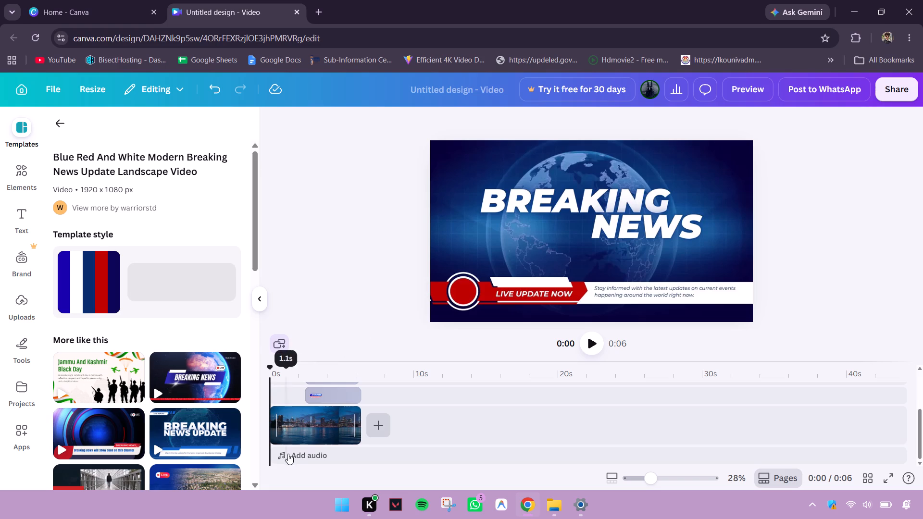
Delete the city skyline background clip, keeping the Breaking News globe clip in the video.
scroll(313, 420, "up", 2)
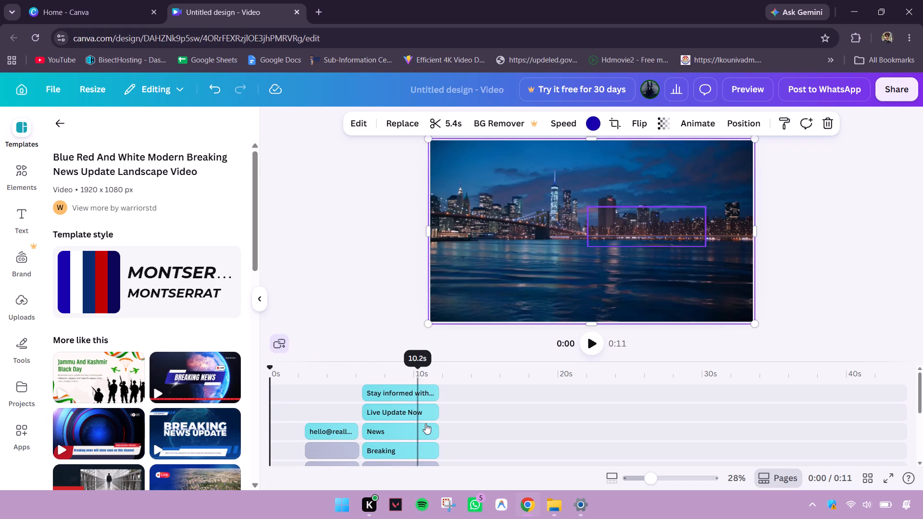
scroll(512, 410, "up", 1)
scroll(512, 410, "down", 1)
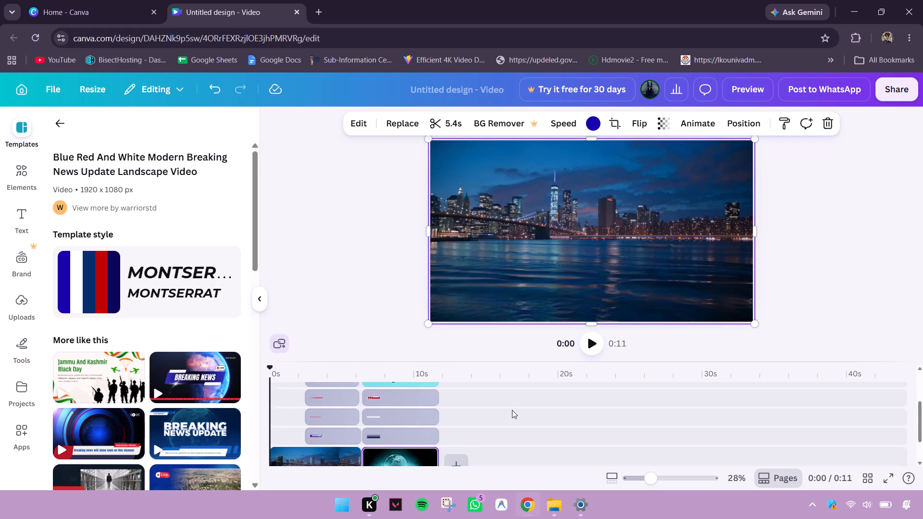
scroll(512, 410, "down", 1)
scroll(490, 443, "up", 1)
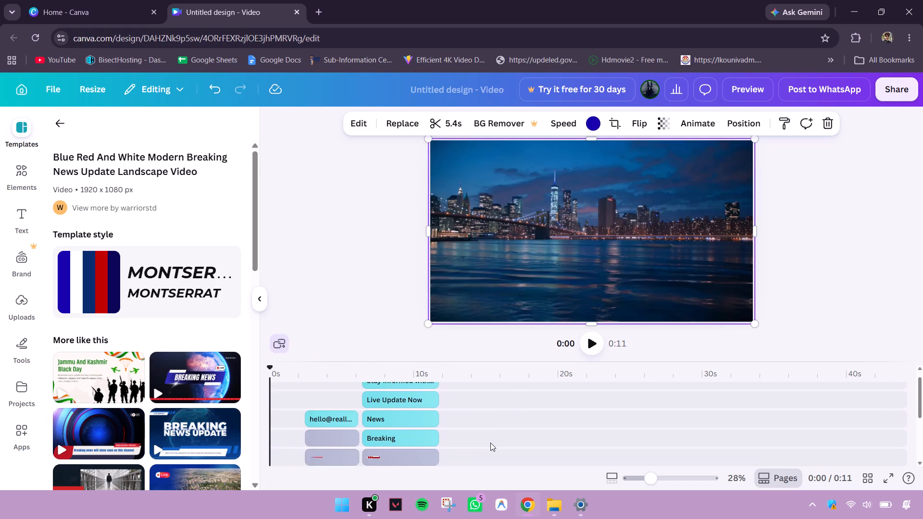
scroll(490, 443, "up", 1)
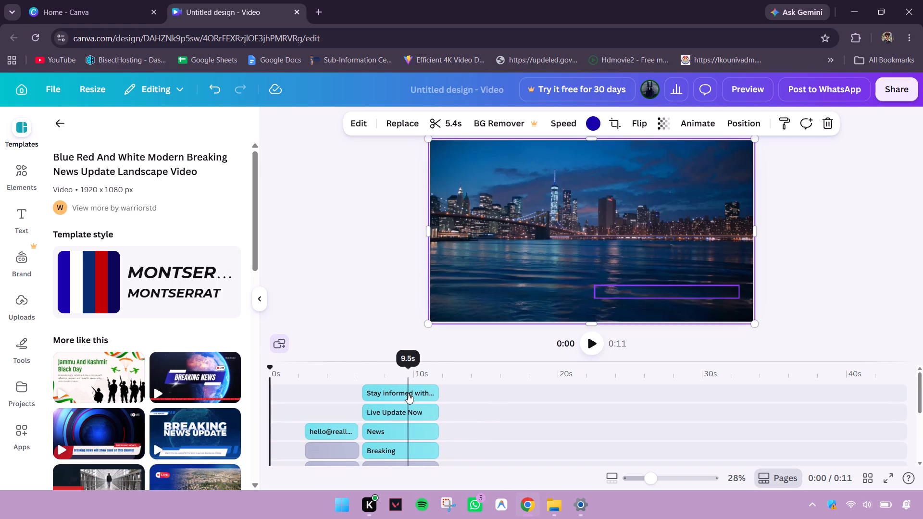
left_click(627, 211)
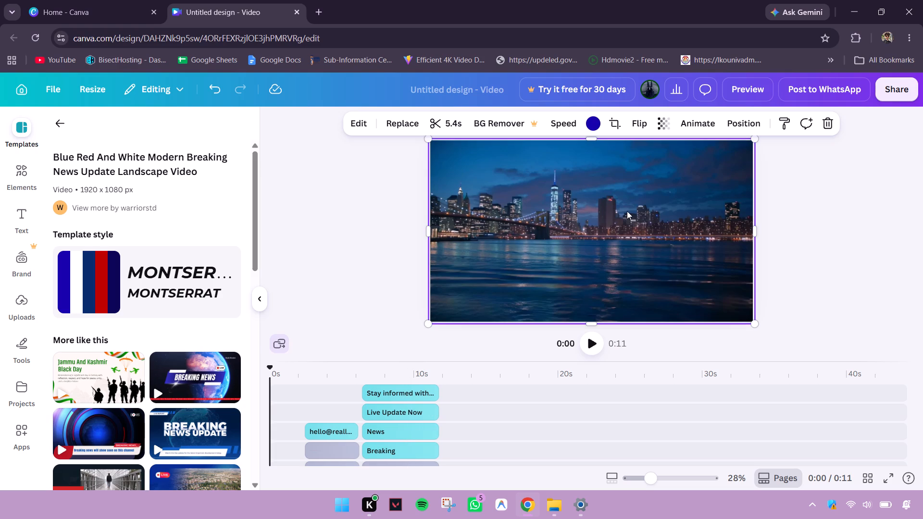
key("Delete")
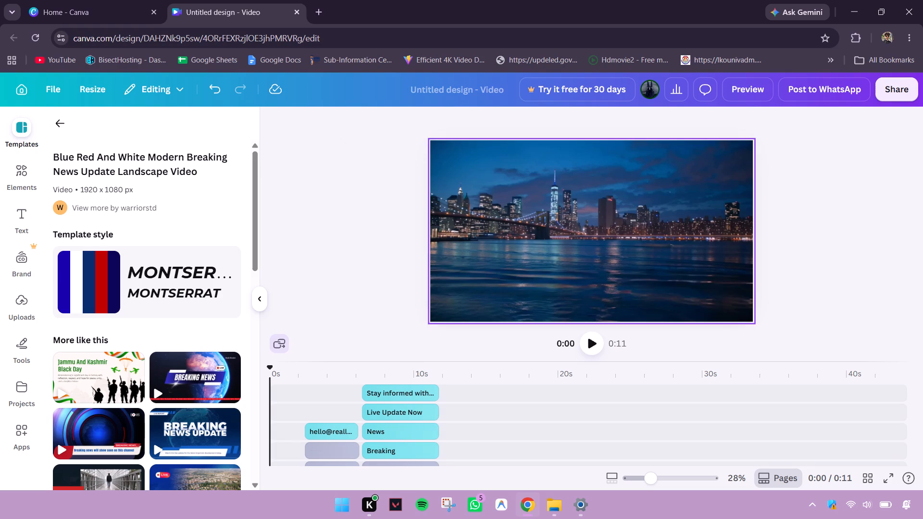
right_click(575, 183)
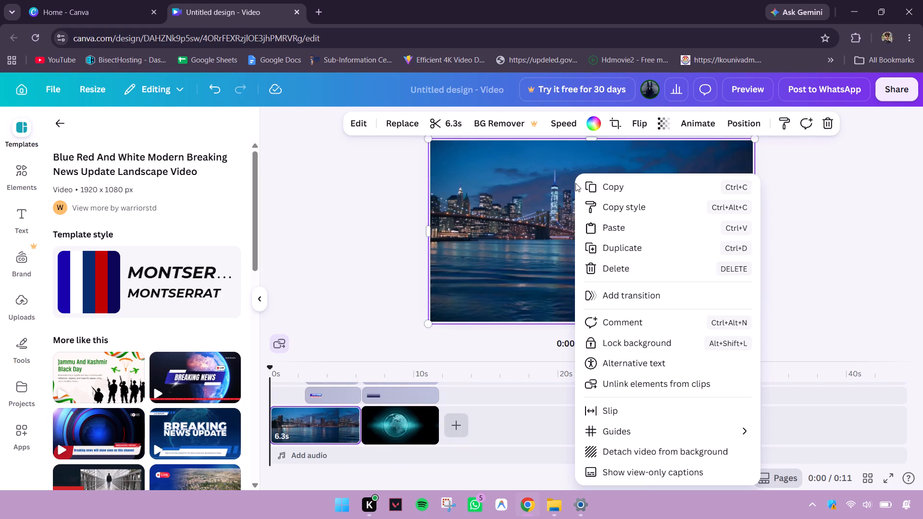
left_click(627, 268)
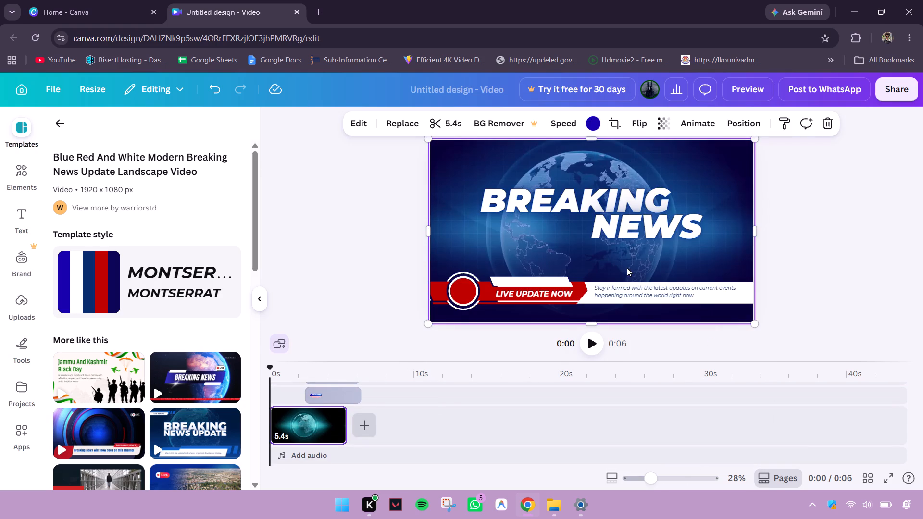
Examine the Breaking News clip's timeline layers and its "Stay informed" caption text, and return the playhead to the start.
key("space")
scroll(396, 453, "up", 4)
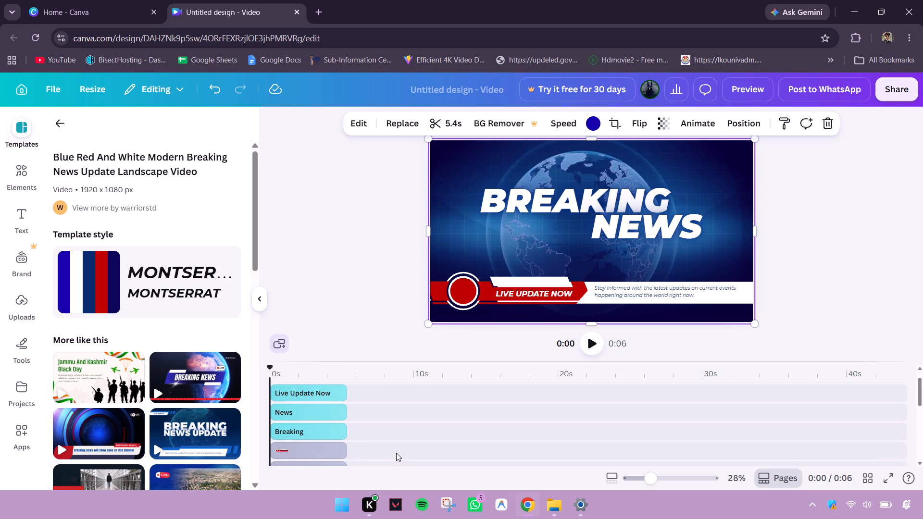
scroll(396, 453, "up", 2)
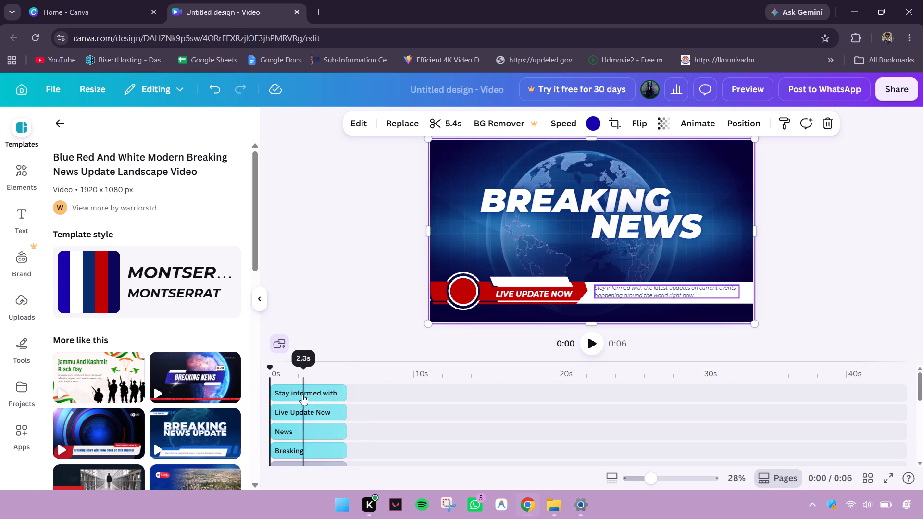
left_click(302, 395)
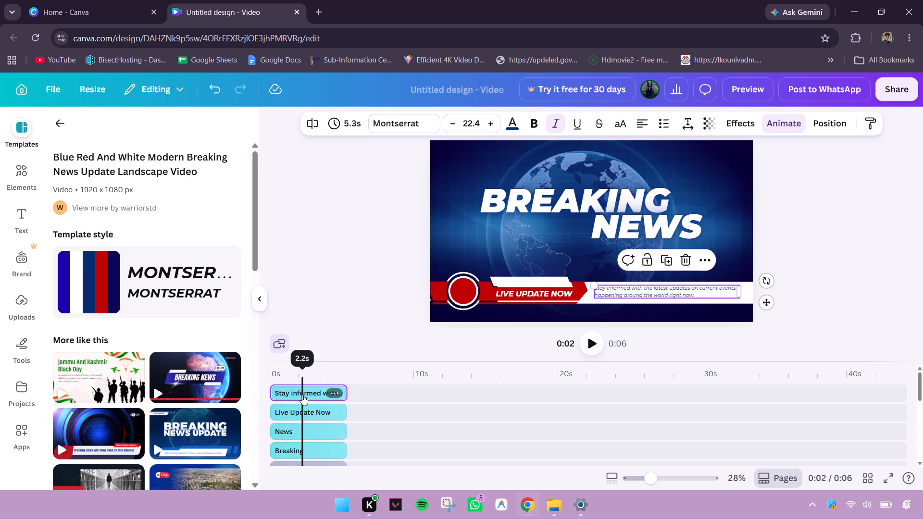
left_click(302, 395)
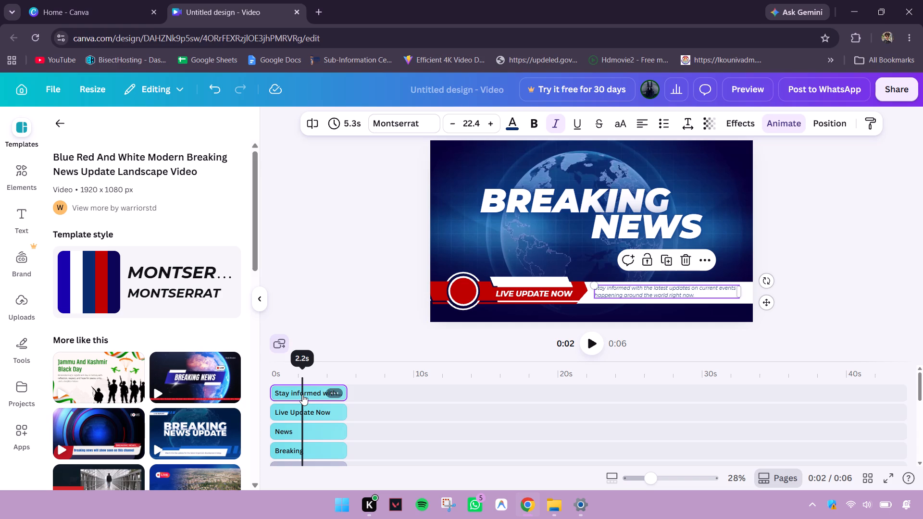
double_click(313, 393)
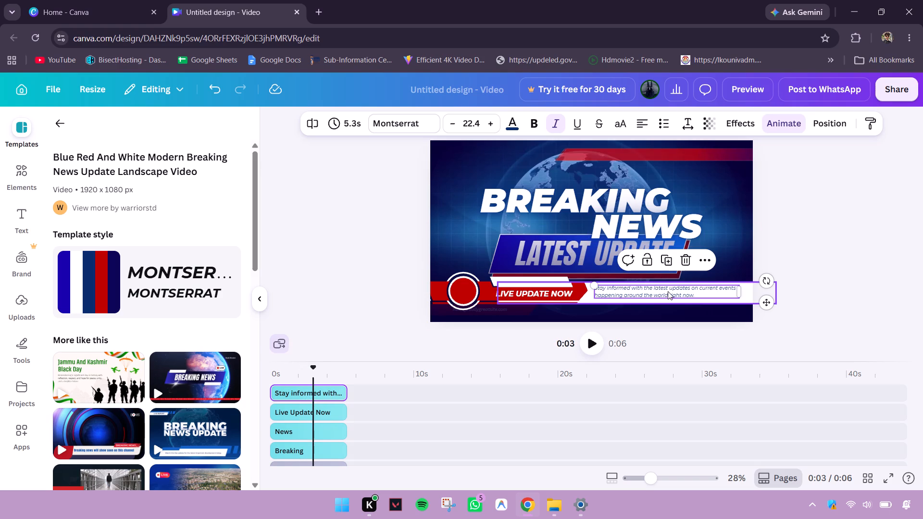
left_click(652, 290)
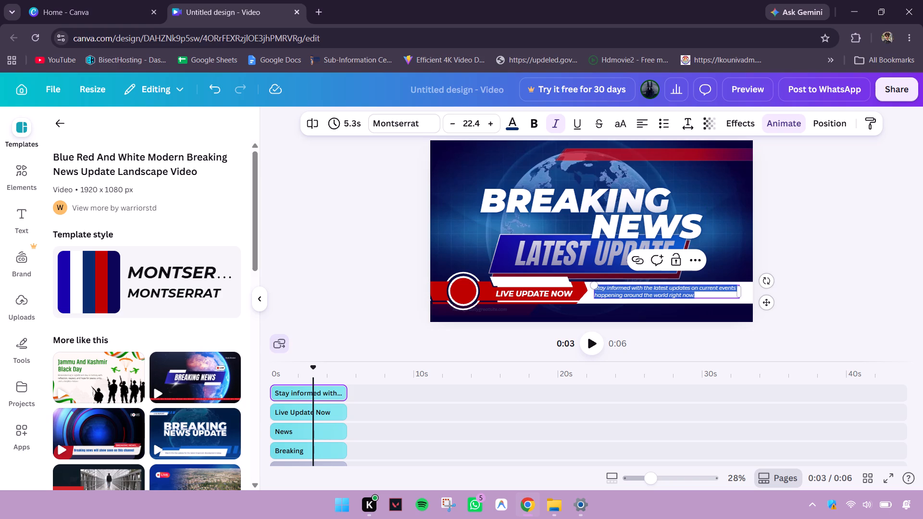
left_click(471, 296)
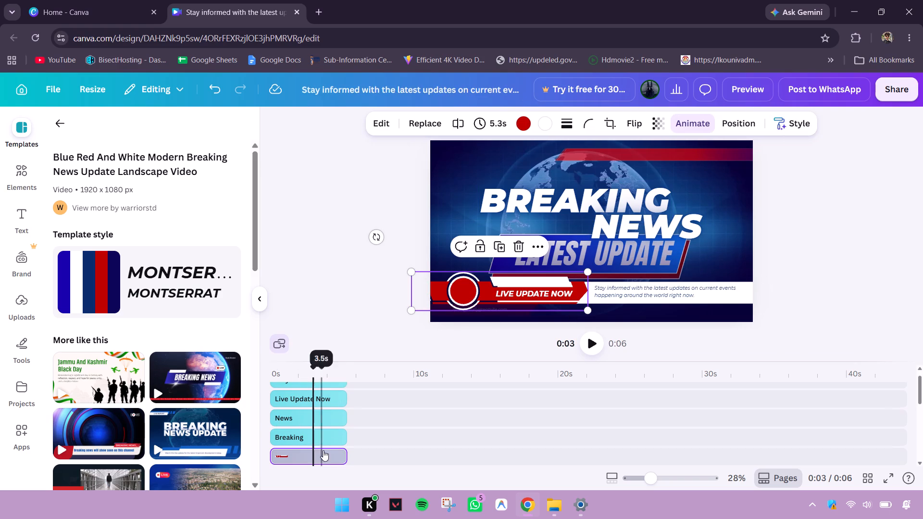
left_click(424, 422)
scroll(424, 421, "up", 4)
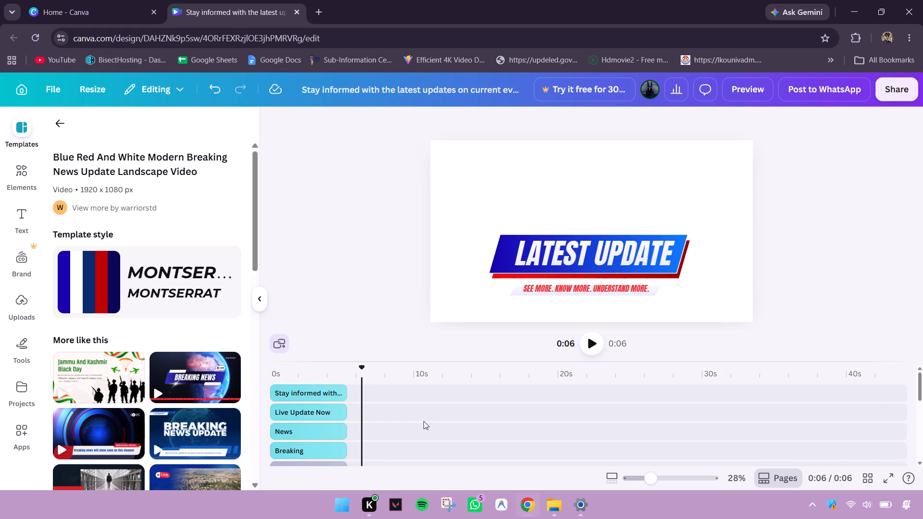
scroll(424, 421, "right", 2)
left_click(281, 372)
left_click_drag(281, 372, 256, 371)
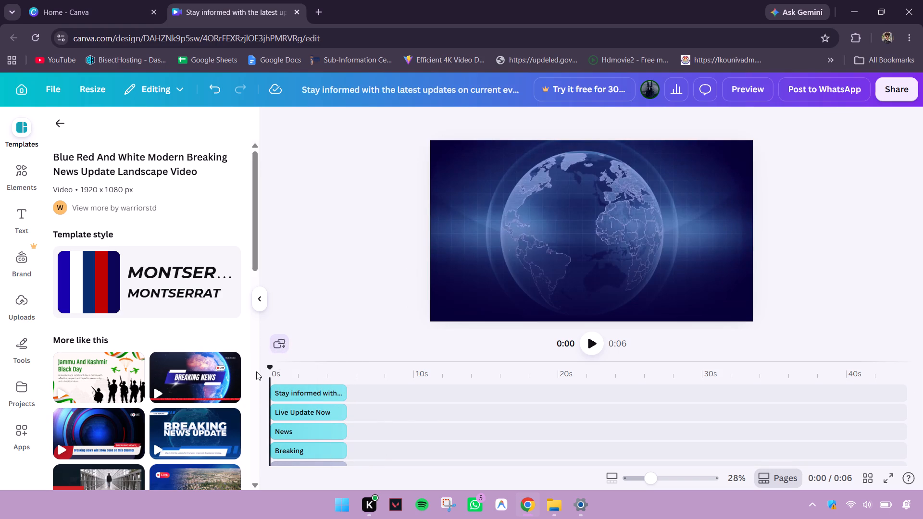
Browse the news video templates similar to the blue, red and white Breaking News one.
scroll(182, 455, "down", 1)
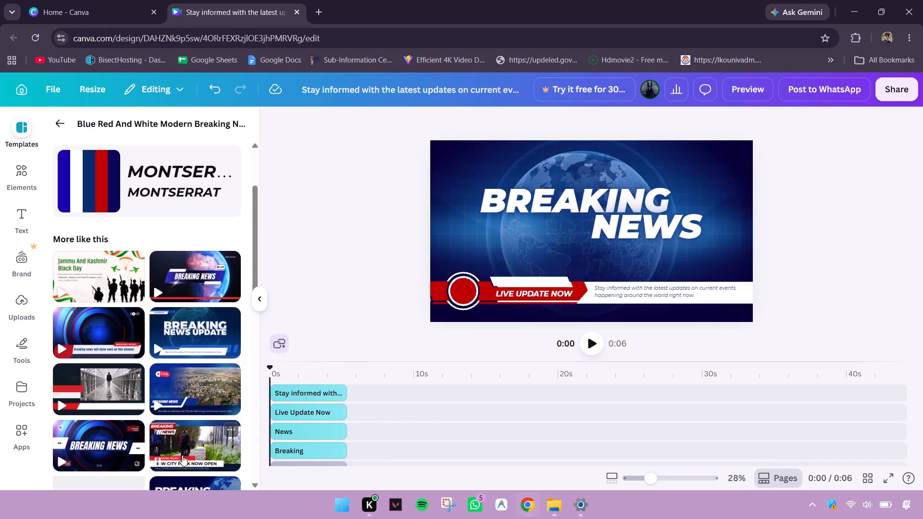
scroll(182, 455, "down", 3)
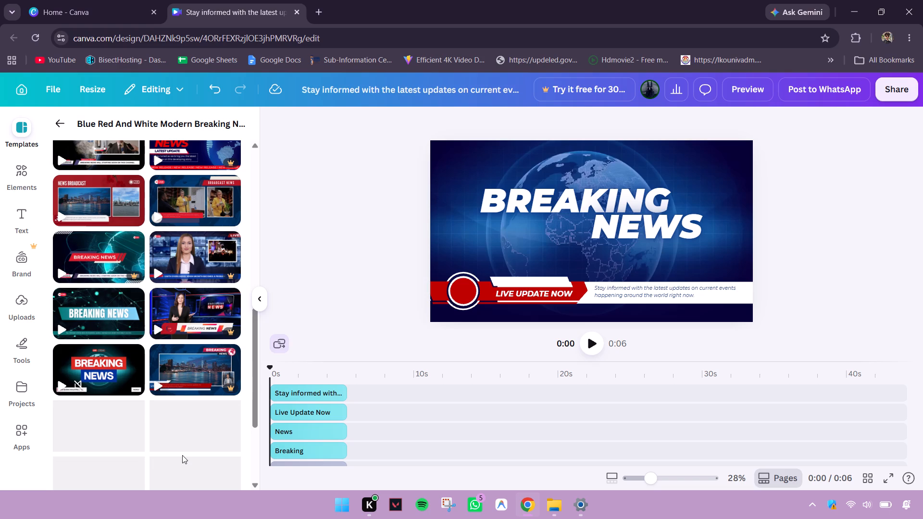
scroll(182, 455, "down", 4)
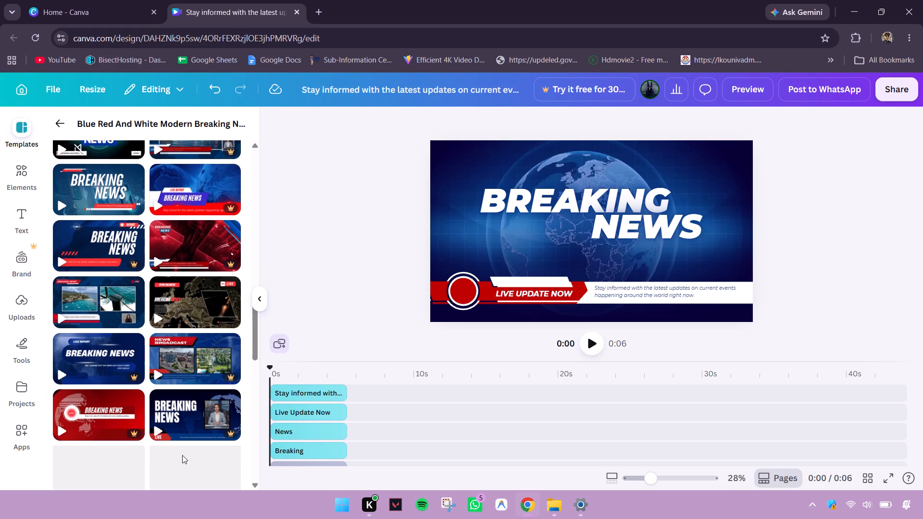
scroll(182, 455, "down", 3)
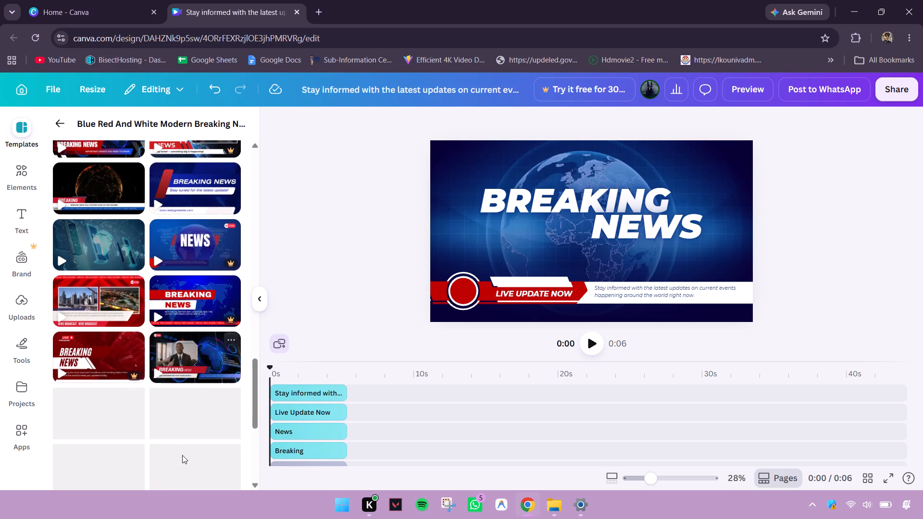
scroll(182, 455, "down", 1)
Create a new blank Website design from the Popular on Canva section of the home page.
left_click(125, 0)
scroll(321, 372, "down", 1)
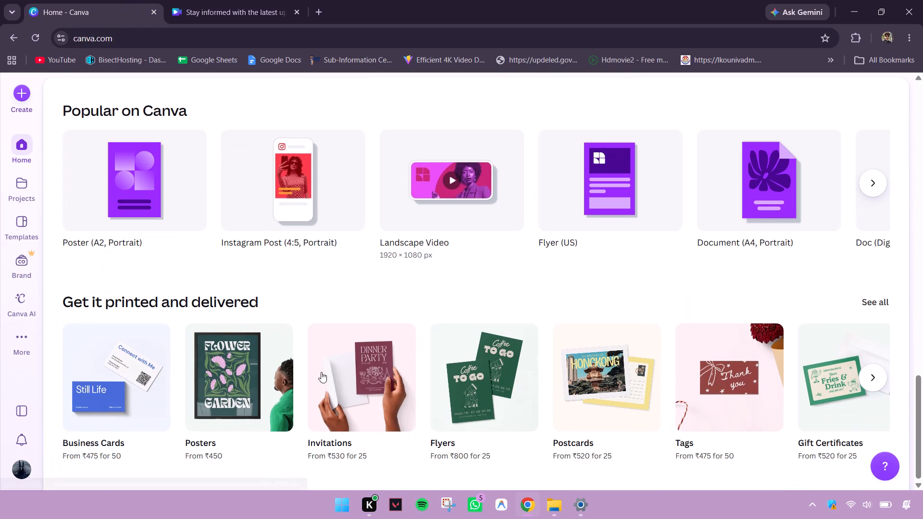
scroll(321, 372, "down", 2)
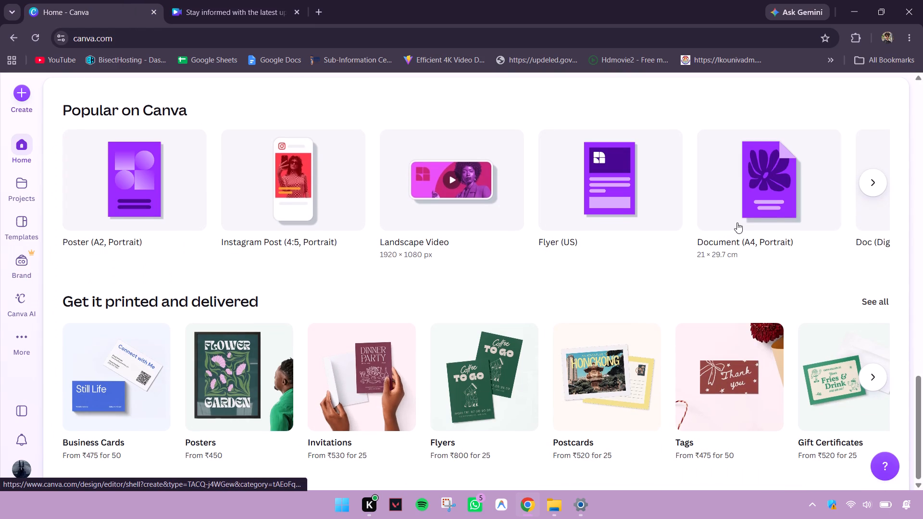
left_click(868, 173)
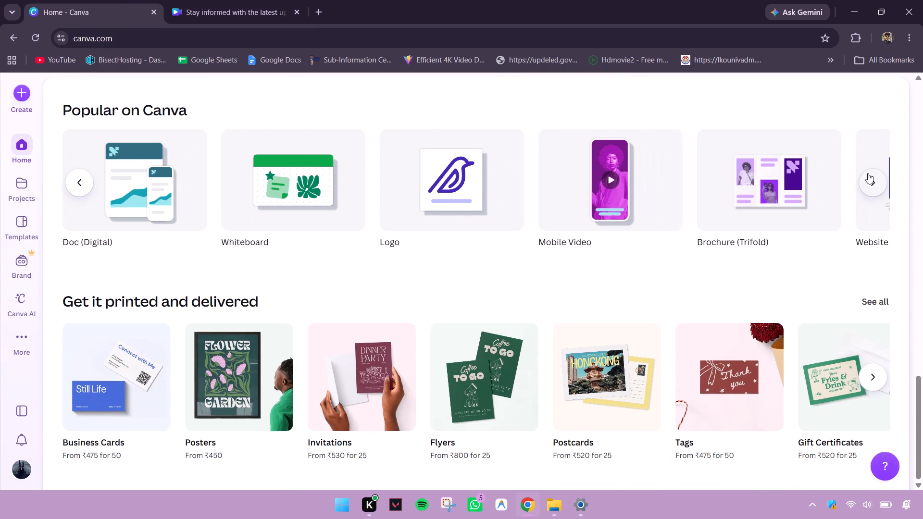
left_click(868, 173)
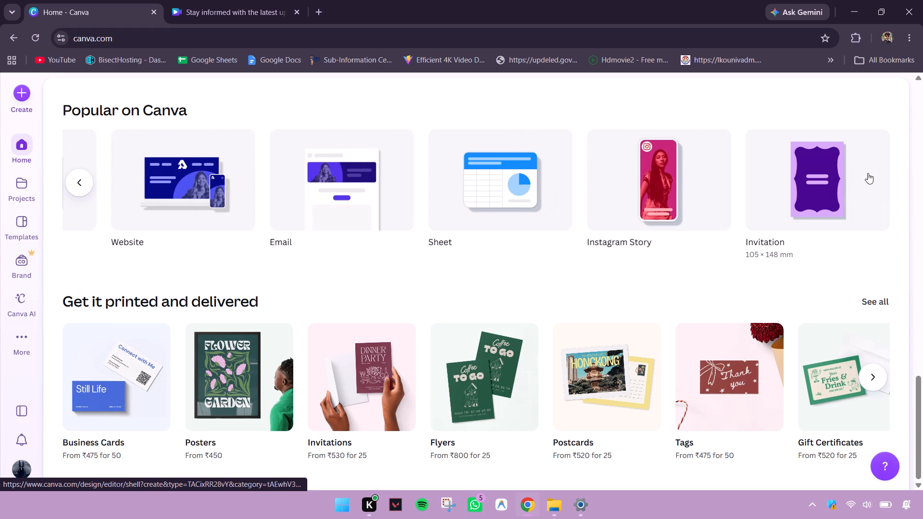
left_click(223, 194)
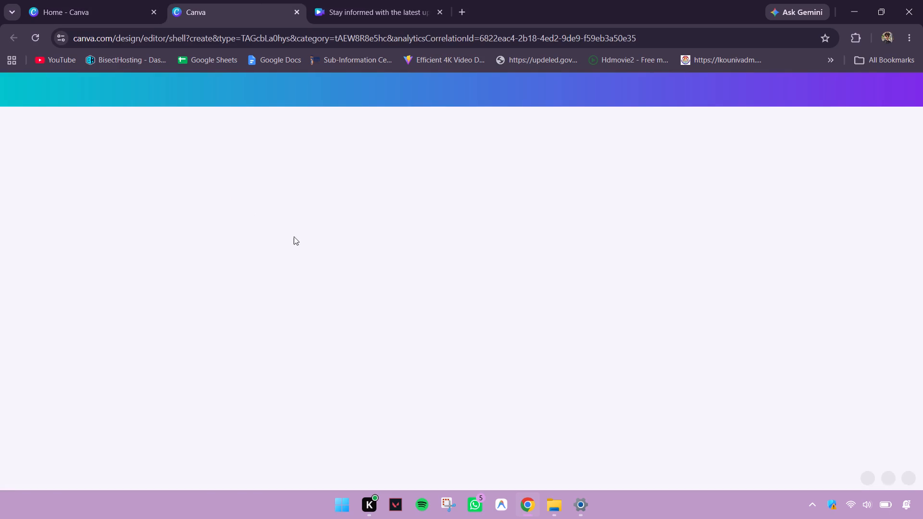
Close the breaking-news video design.
left_click(439, 11)
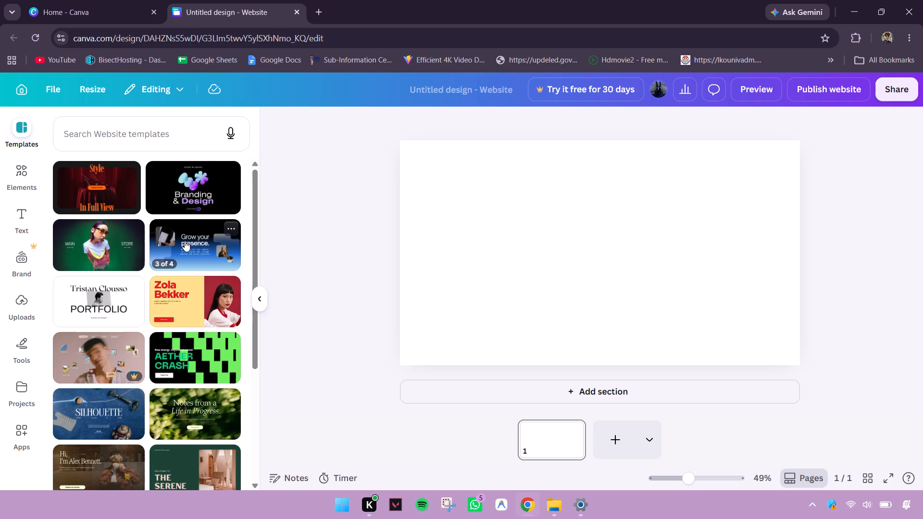
scroll(185, 241, "down", 2)
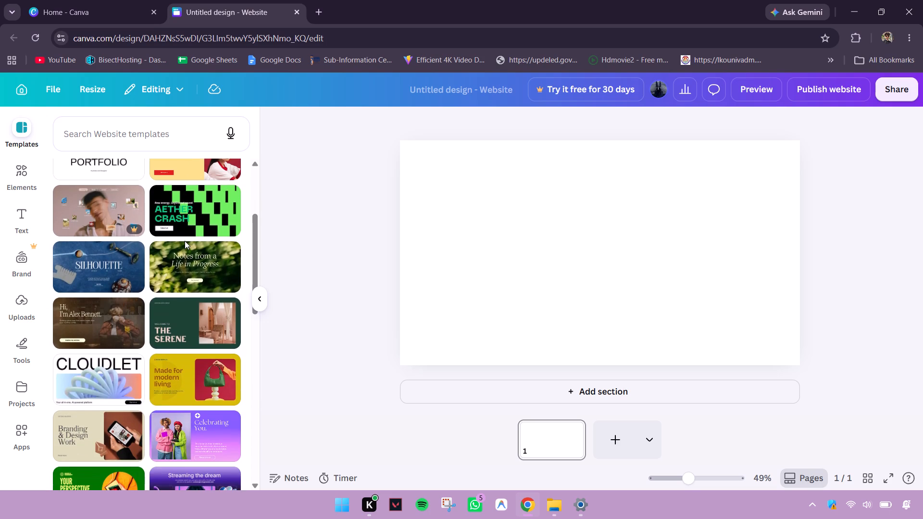
scroll(185, 241, "down", 2)
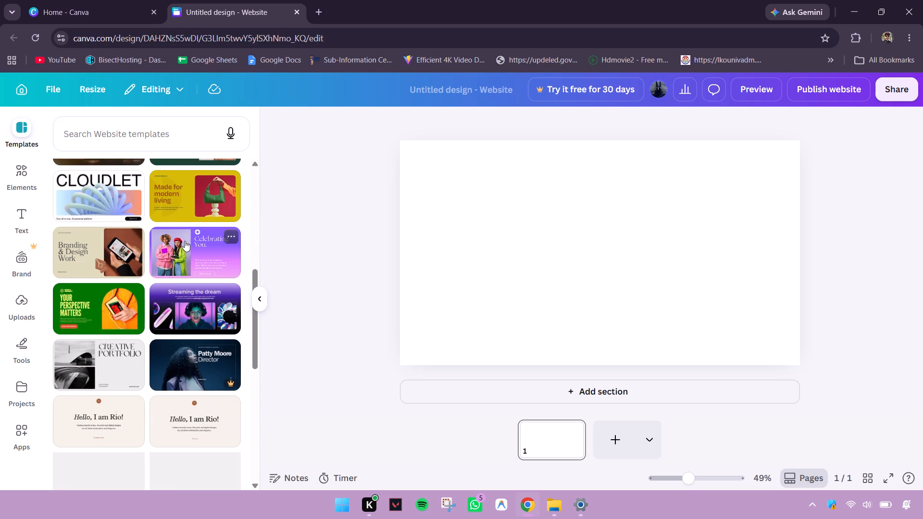
scroll(185, 241, "down", 1)
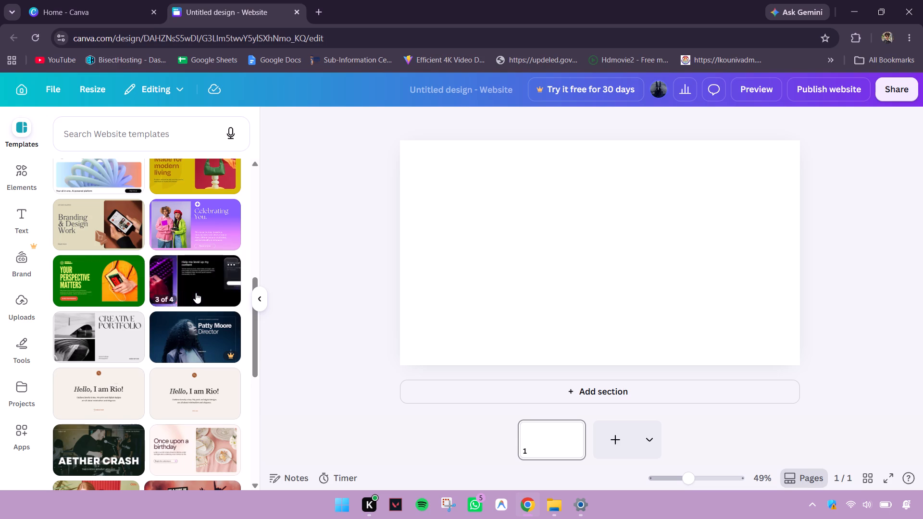
scroll(196, 293, "down", 1)
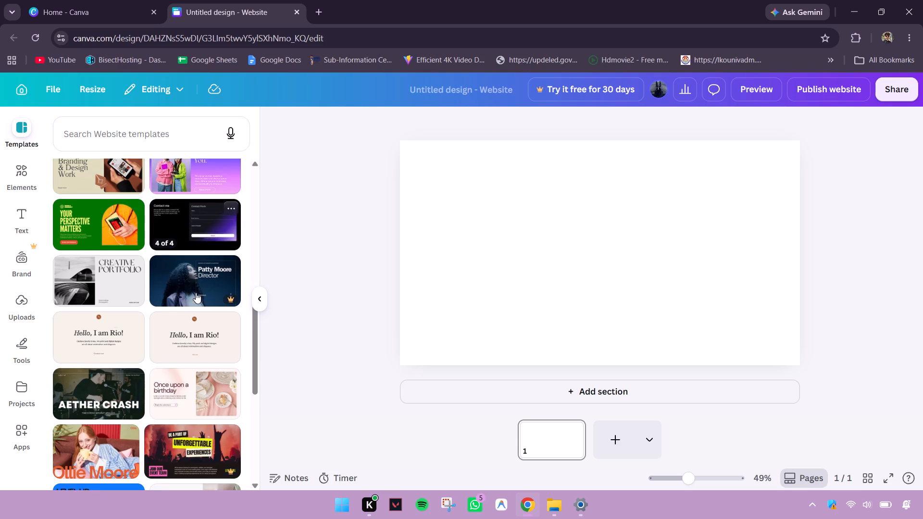
scroll(196, 293, "down", 2)
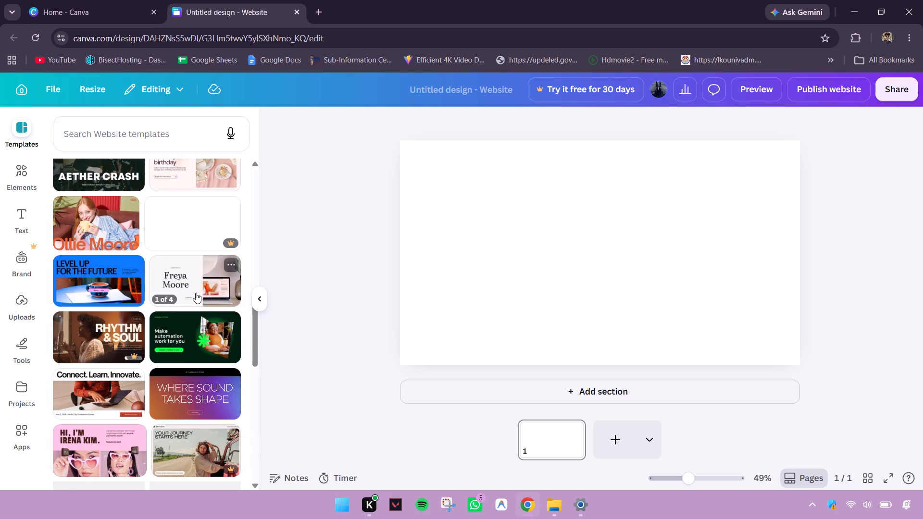
scroll(196, 293, "down", 2)
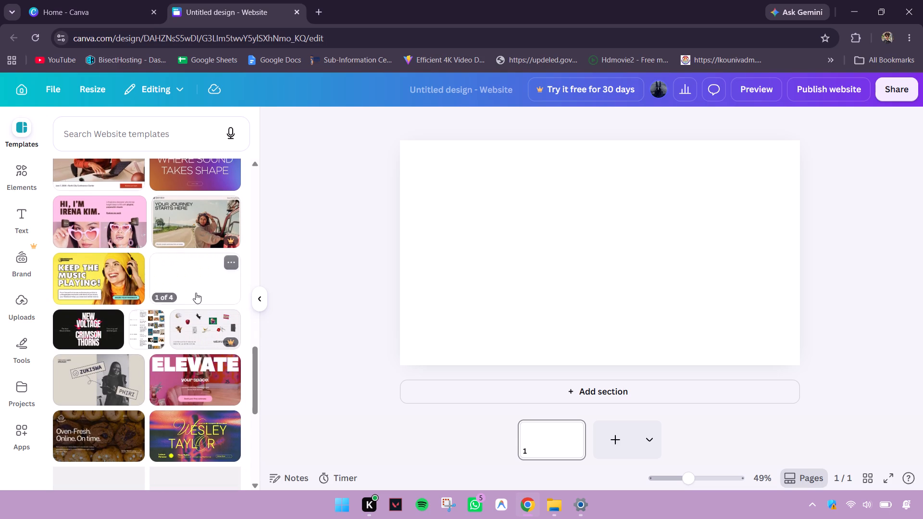
scroll(196, 293, "down", 1)
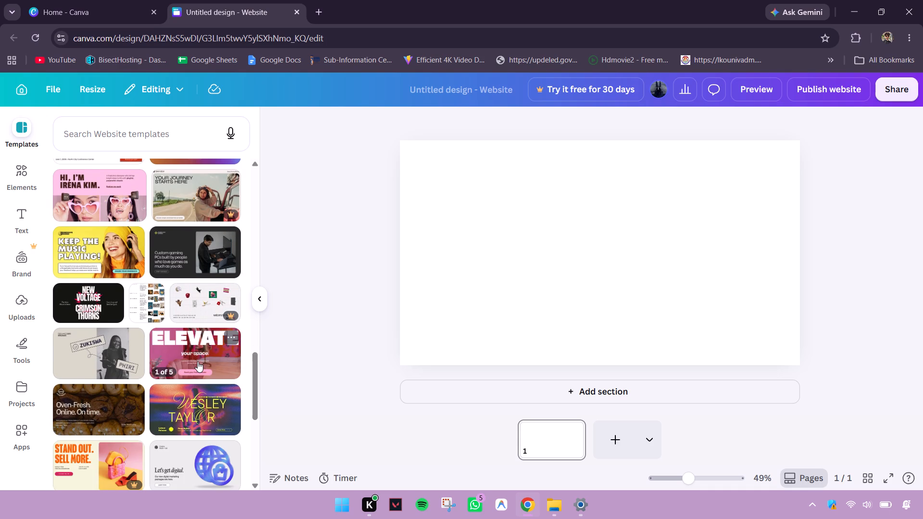
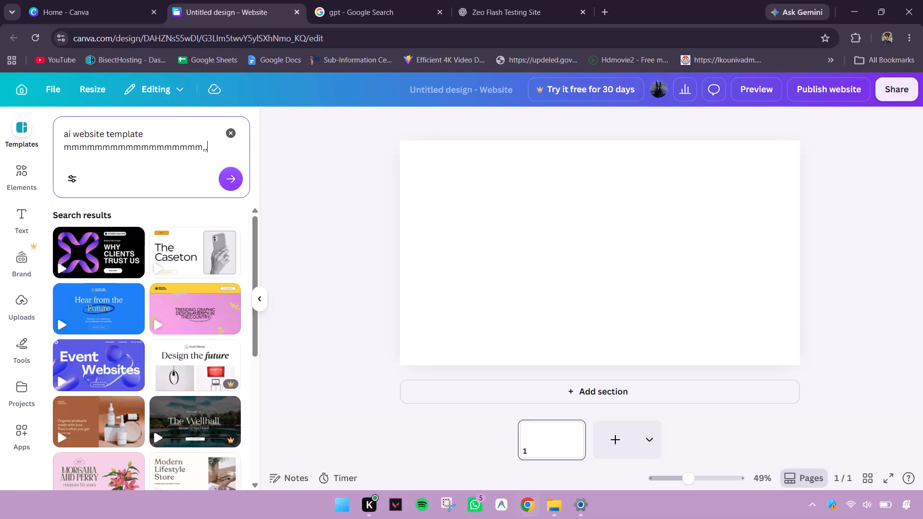
key("ctrl+BackSpace")
key("ctrl+BackSpace")
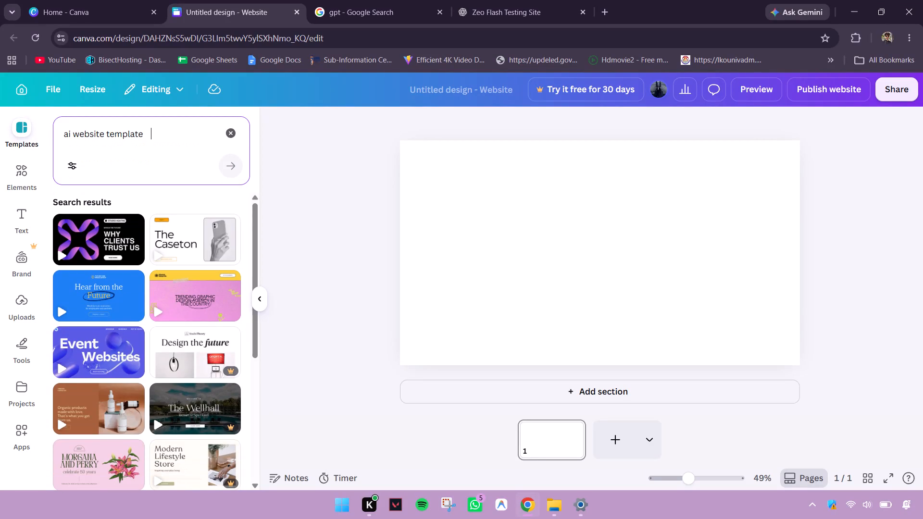
key("Return")
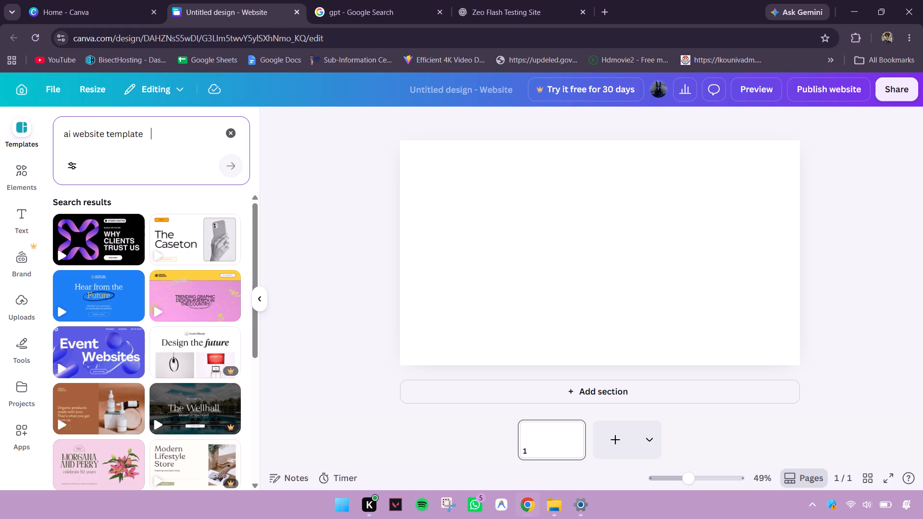
key("BackSpace")
key("BackSpace")
key("BackSpace")
key("BackSpace")
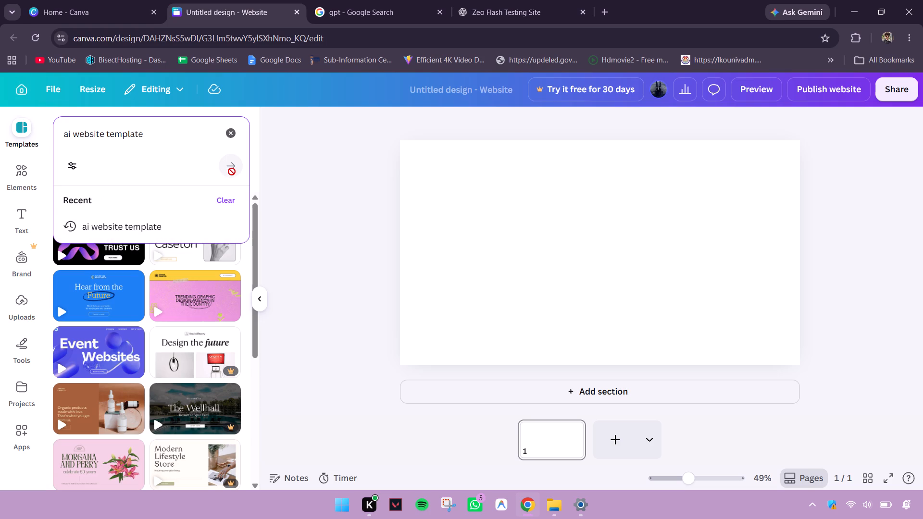
left_click(232, 172)
Shorten the template search to "ai website tem" and run it.
key("BackSpace")
key("BackSpace")
key("BackSpace")
key("BackSpace")
key("BackSpace")
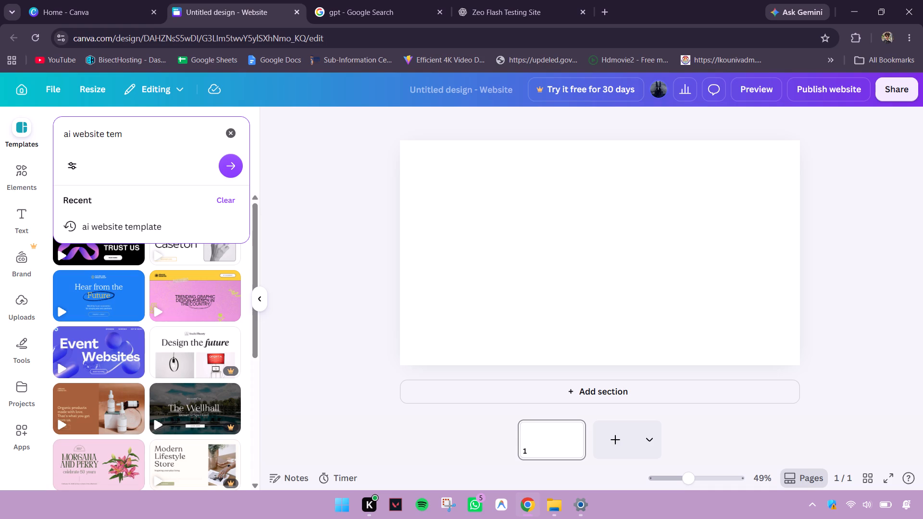
key("Return")
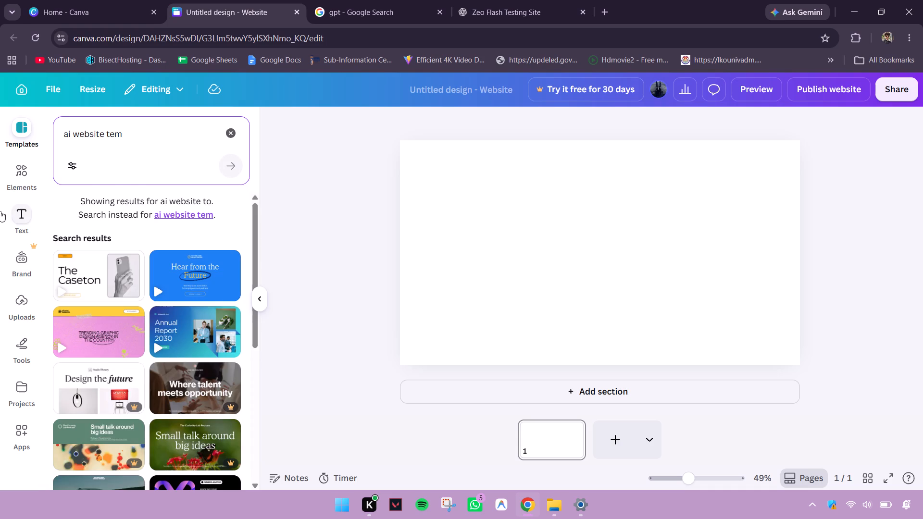
Browse the template search results for a layout suited to the Zeo Flash website.
scroll(137, 355, "down", 1)
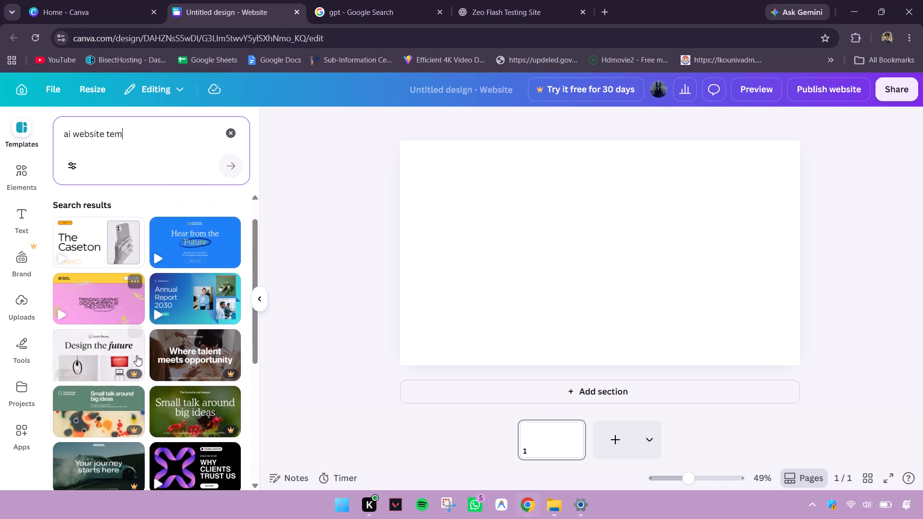
scroll(137, 355, "down", 2)
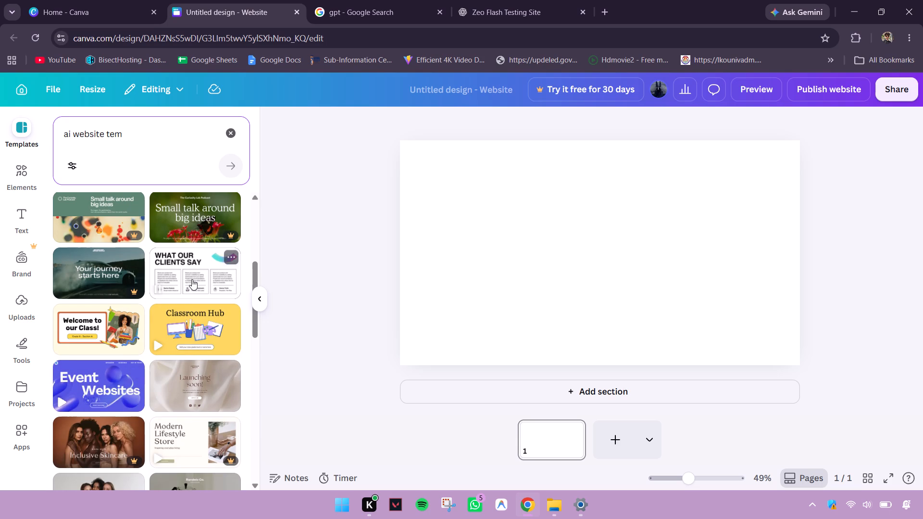
scroll(192, 279, "down", 1)
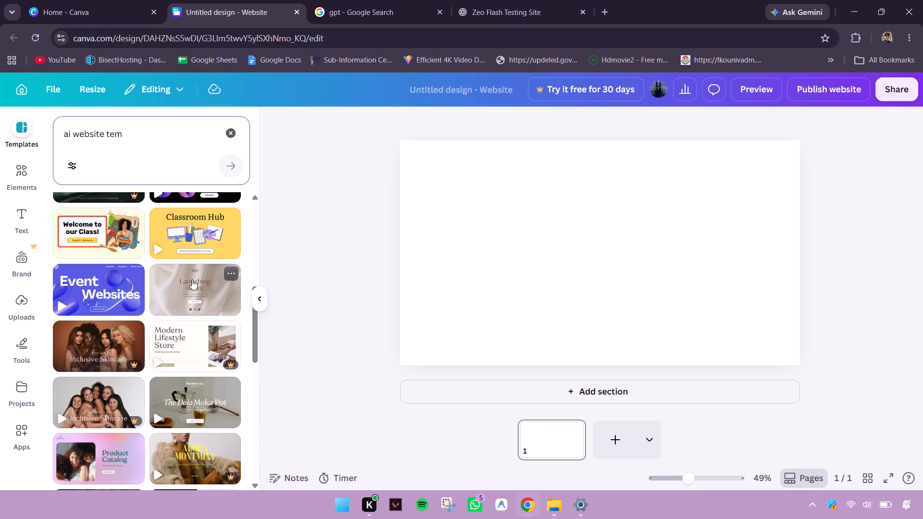
scroll(192, 279, "down", 1)
scroll(174, 355, "down", 1)
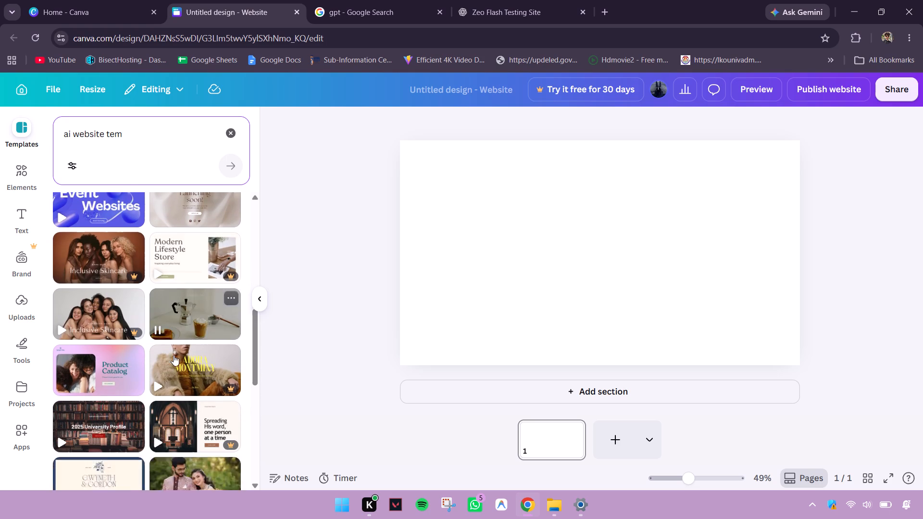
scroll(174, 355, "down", 3)
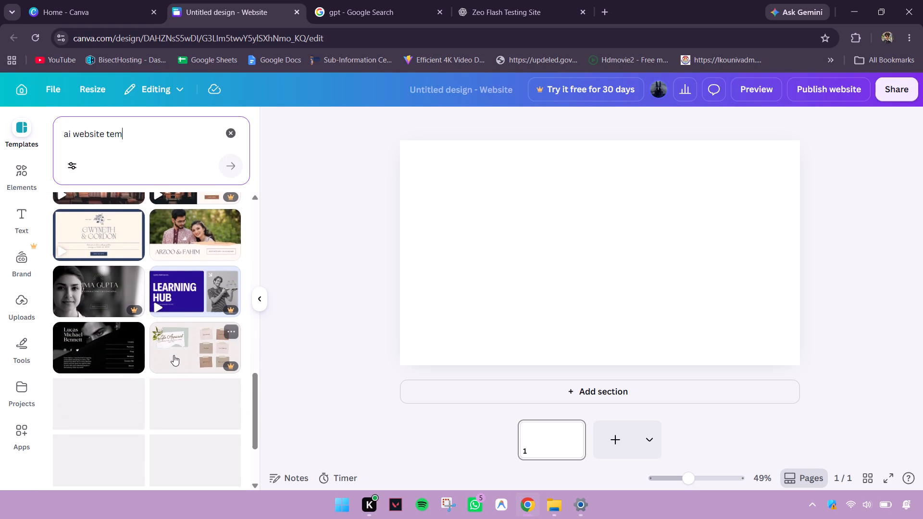
scroll(174, 355, "down", 1)
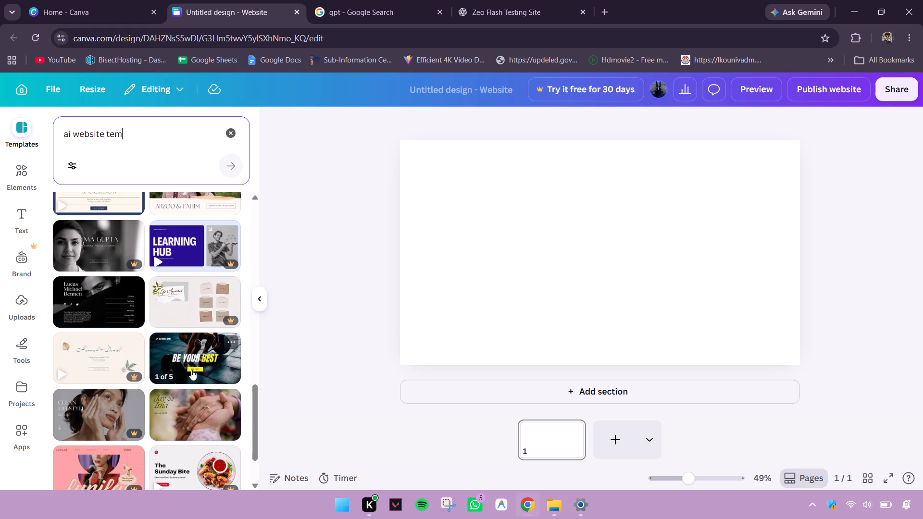
scroll(190, 369, "down", 2)
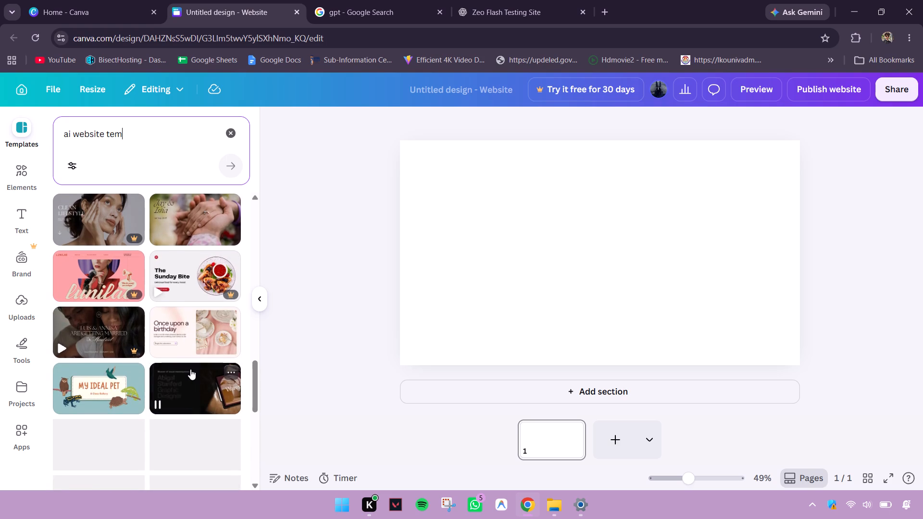
scroll(190, 369, "down", 3)
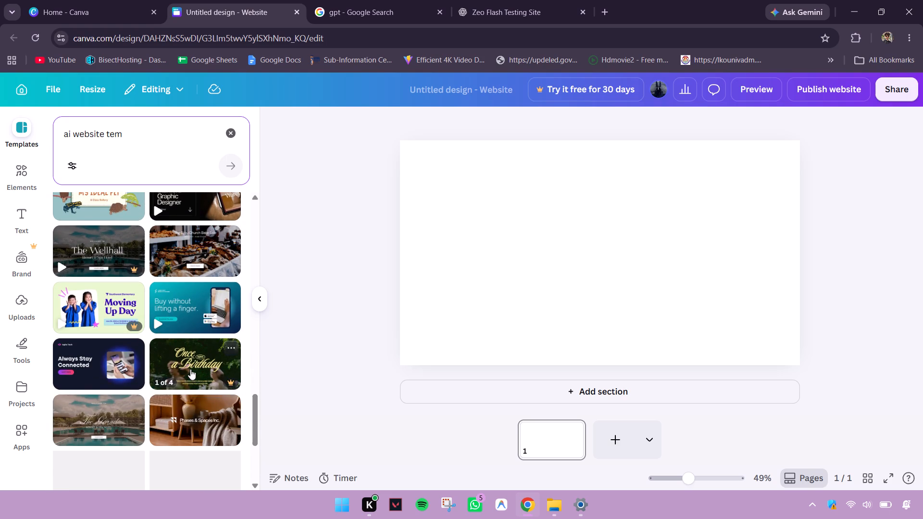
scroll(190, 369, "down", 1)
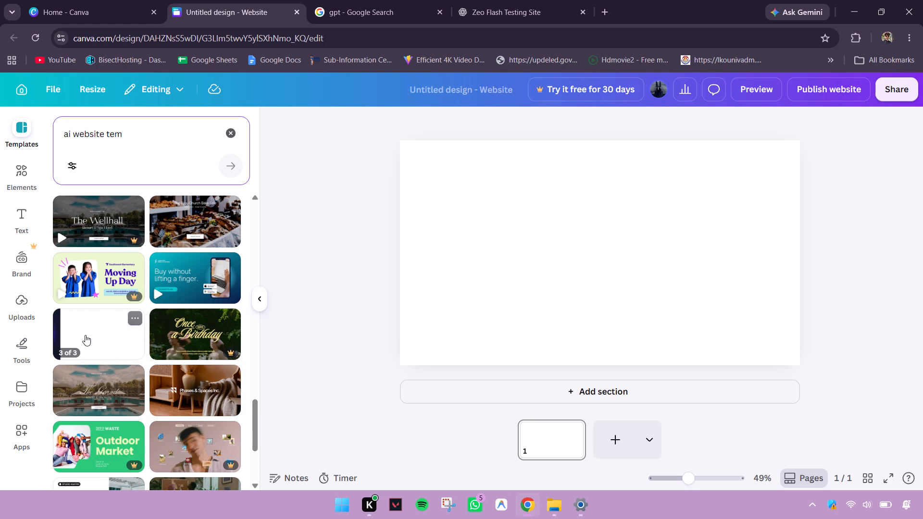
scroll(85, 335, "down", 2)
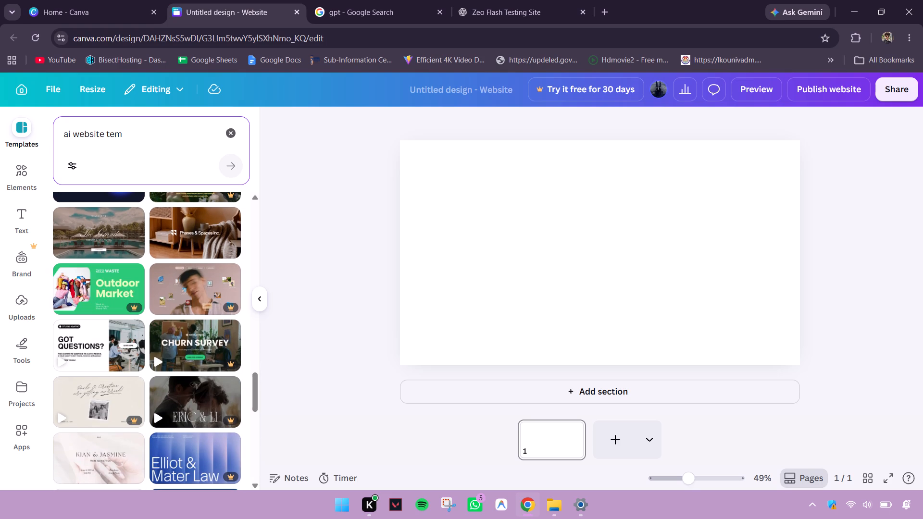
Search the templates for "ai website".
key("BackSpace")
key("BackSpace")
key("BackSpace")
key("BackSpace")
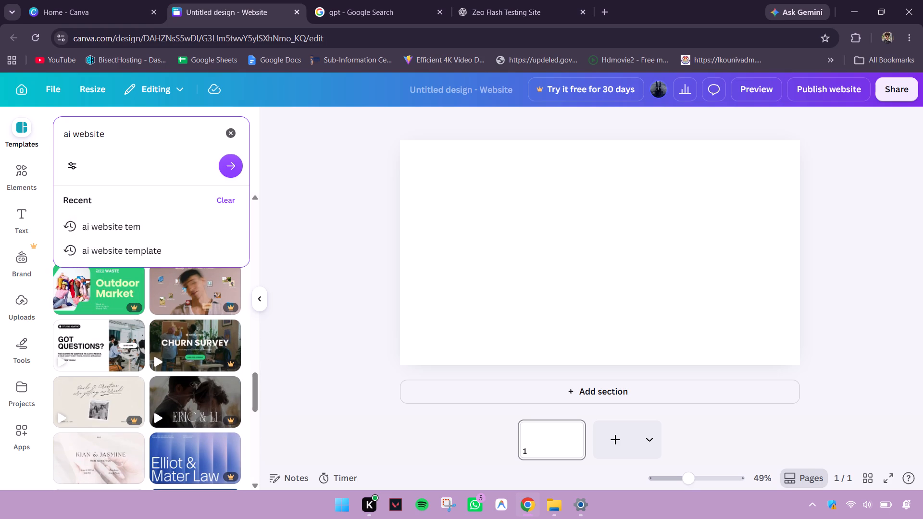
key("Return")
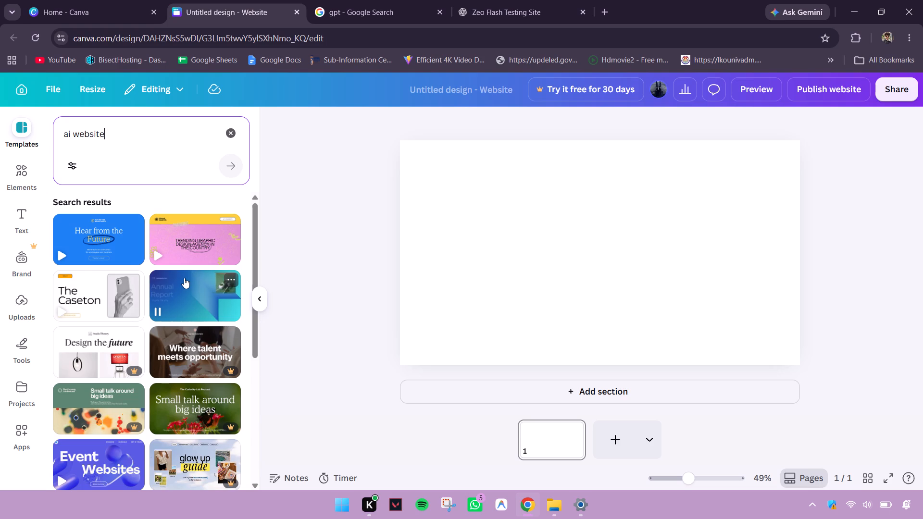
Preview the sections of the Corporate Report Website in Blue Turquoise Gradients Style template and return to the results.
left_click(179, 294)
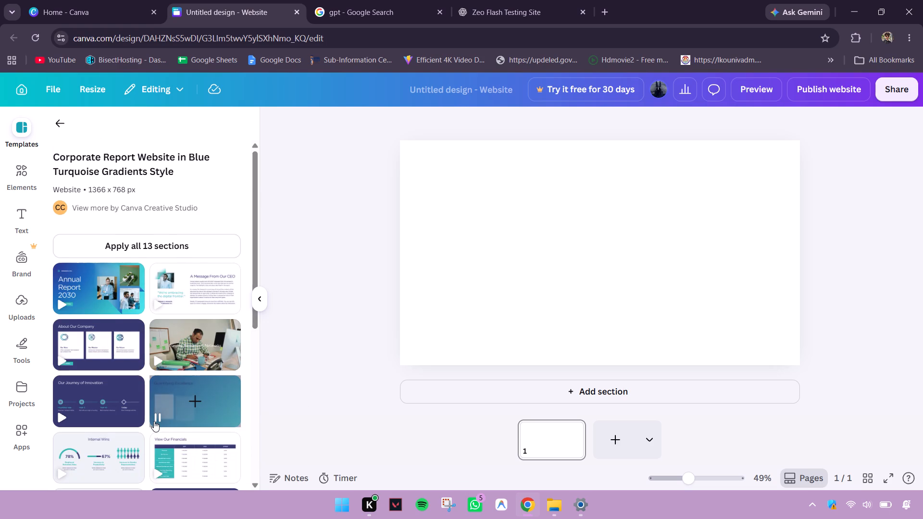
scroll(154, 421, "down", 2)
scroll(154, 421, "right", 7)
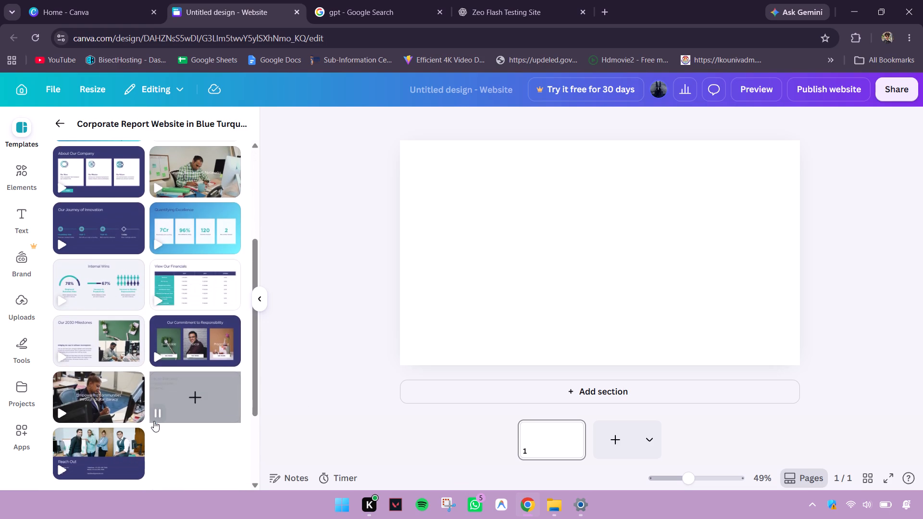
left_click(56, 118)
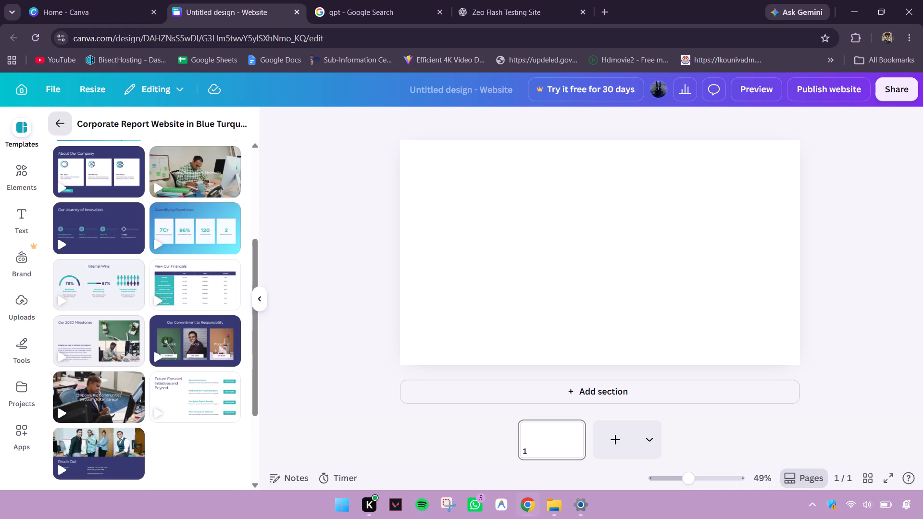
Find the black and violet "Branding & Design" Techflux website template and apply all 4 of its pages to the blank design.
scroll(105, 251, "down", 1)
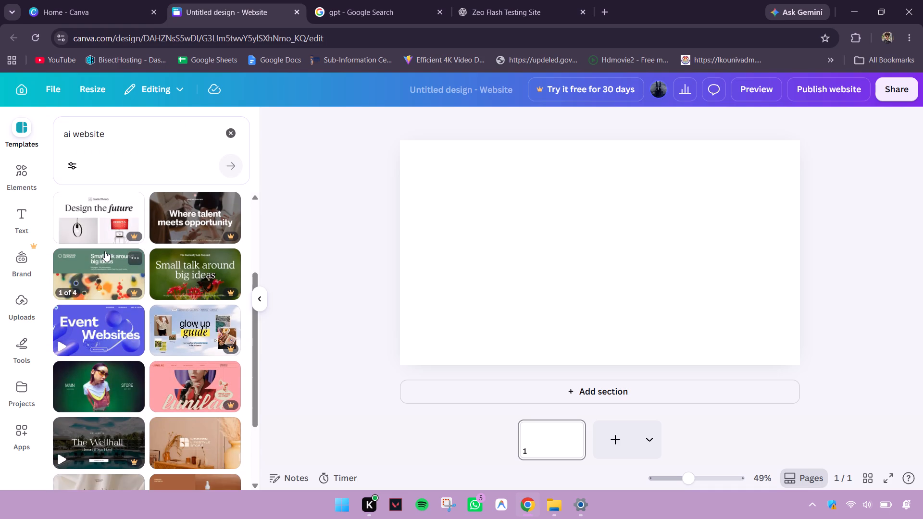
scroll(105, 251, "down", 3)
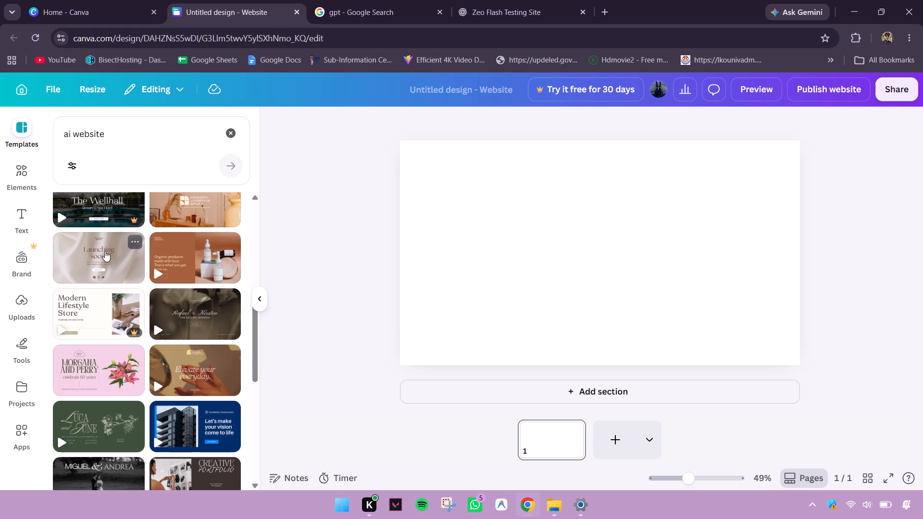
scroll(105, 251, "down", 3)
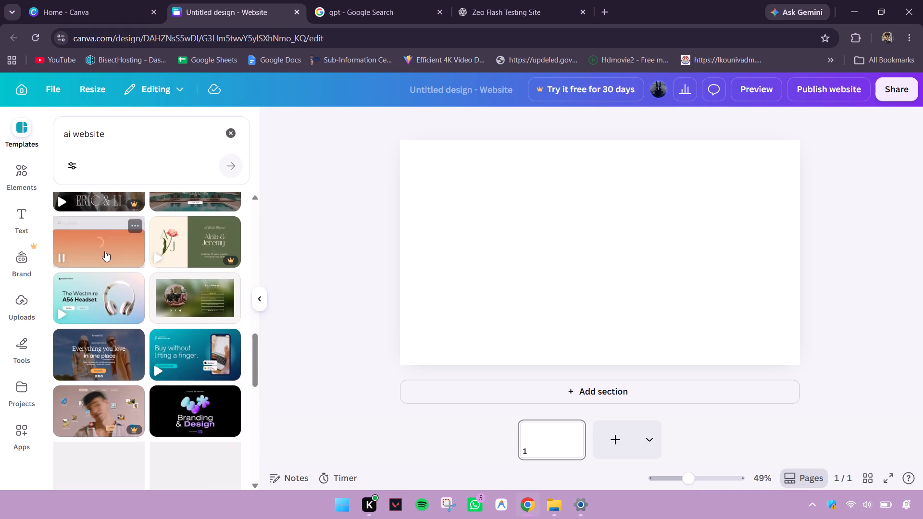
scroll(105, 251, "down", 1)
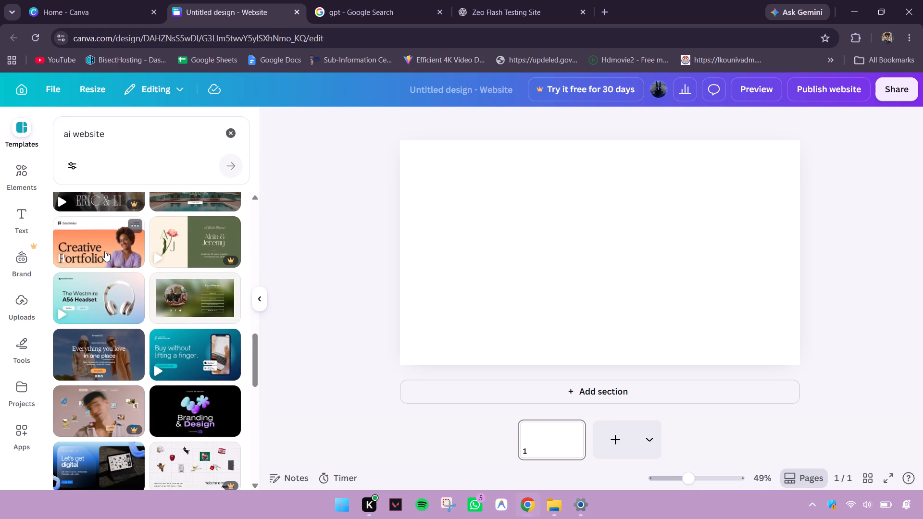
scroll(105, 251, "down", 1)
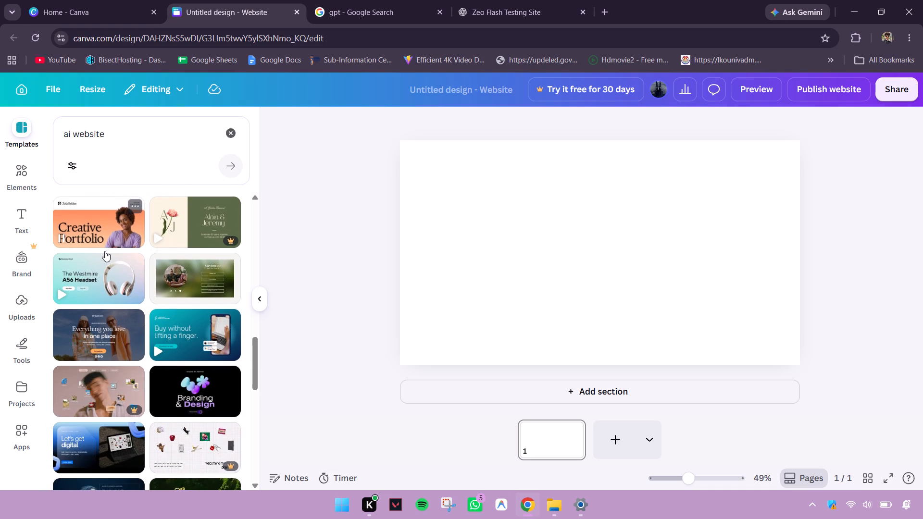
scroll(105, 251, "down", 1)
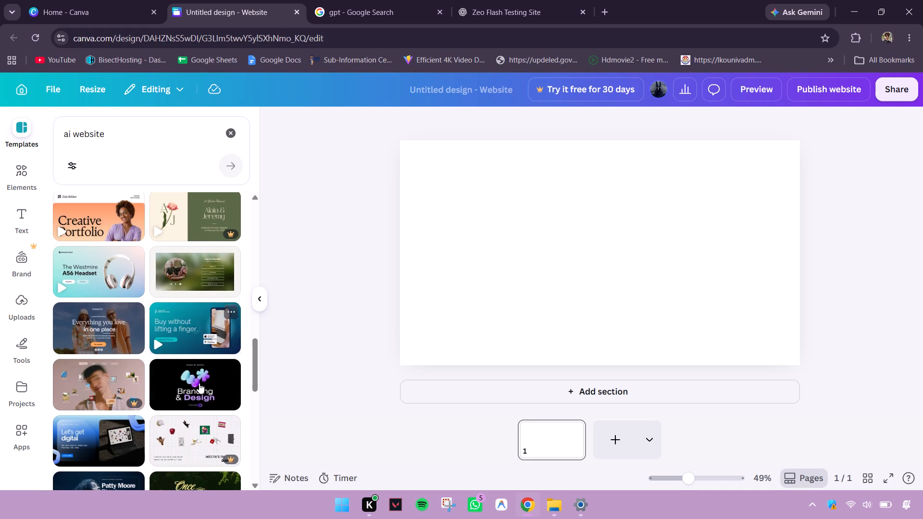
left_click_drag(192, 390, 493, 232)
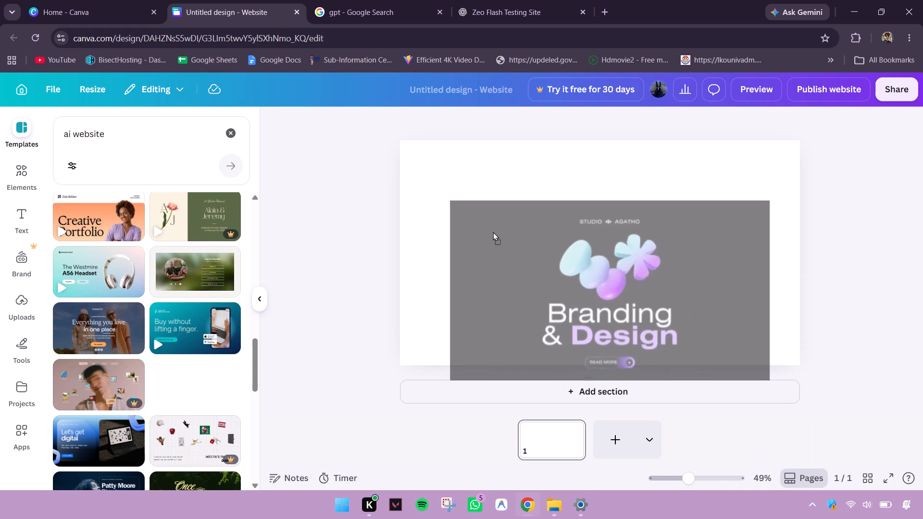
left_click_drag(493, 232, 219, 397)
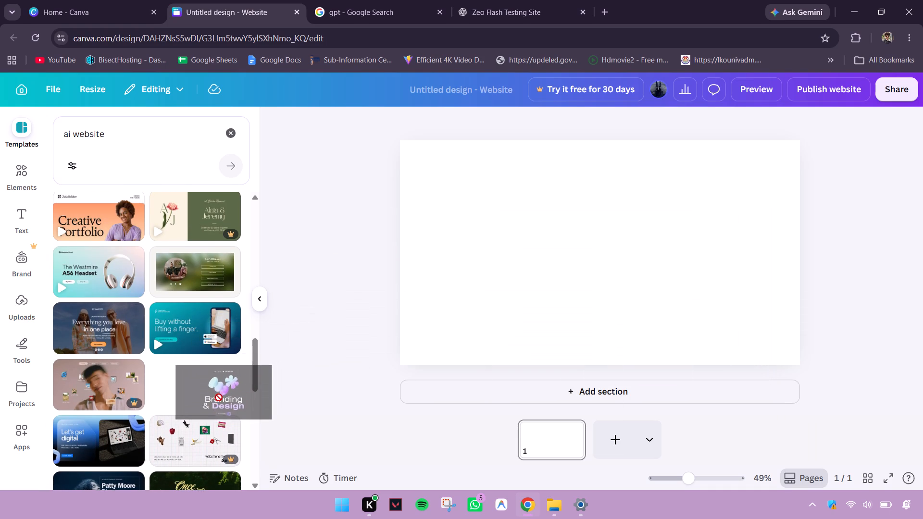
left_click_drag(219, 397, 215, 397)
left_click(207, 394)
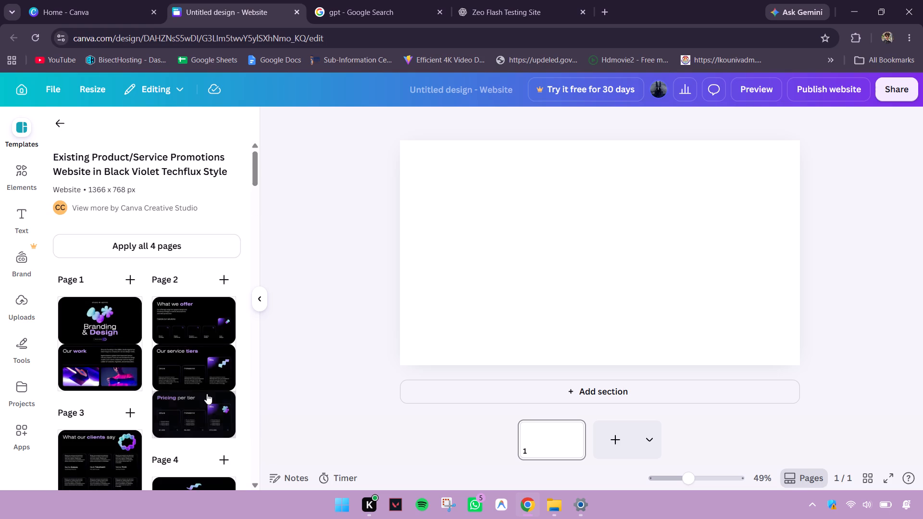
left_click(168, 241)
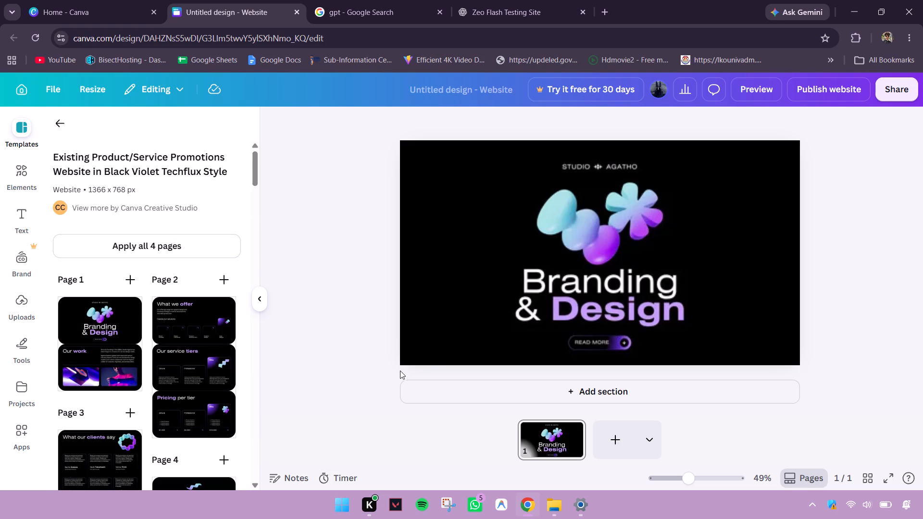
scroll(199, 411, "down", 2)
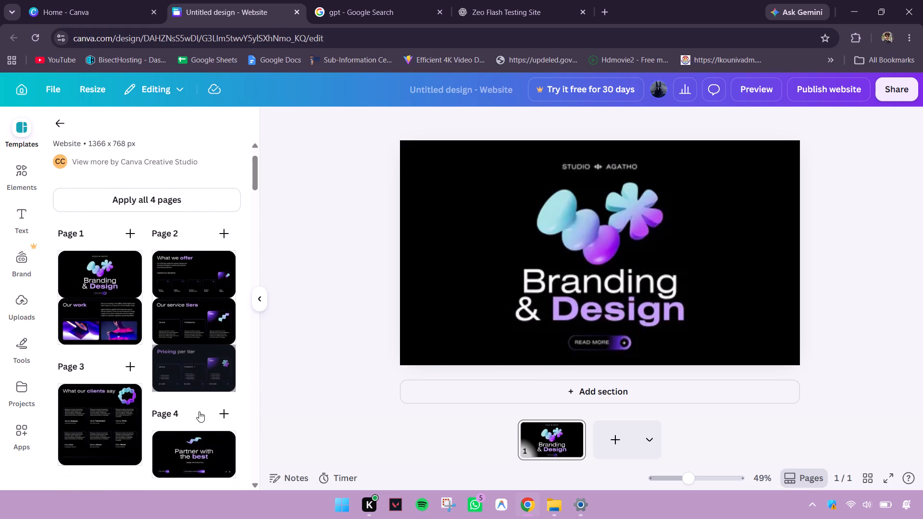
scroll(199, 411, "down", 1)
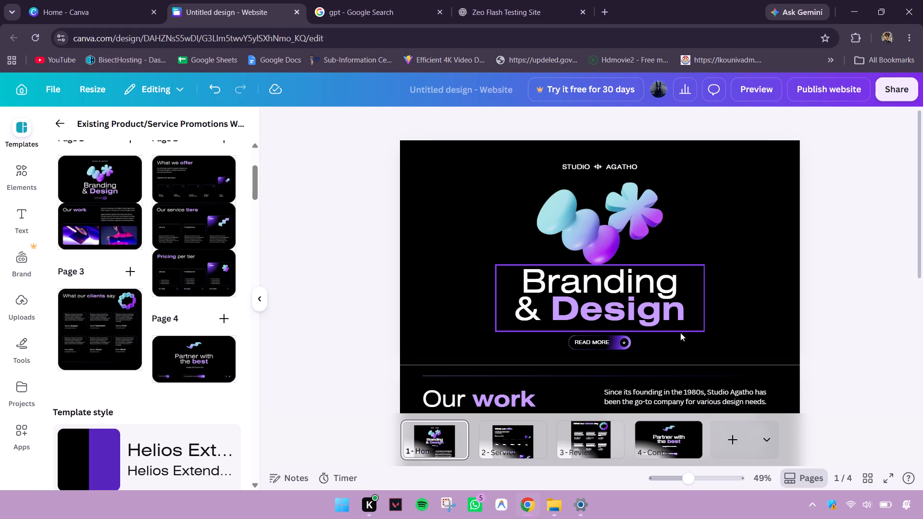
left_click(774, 429)
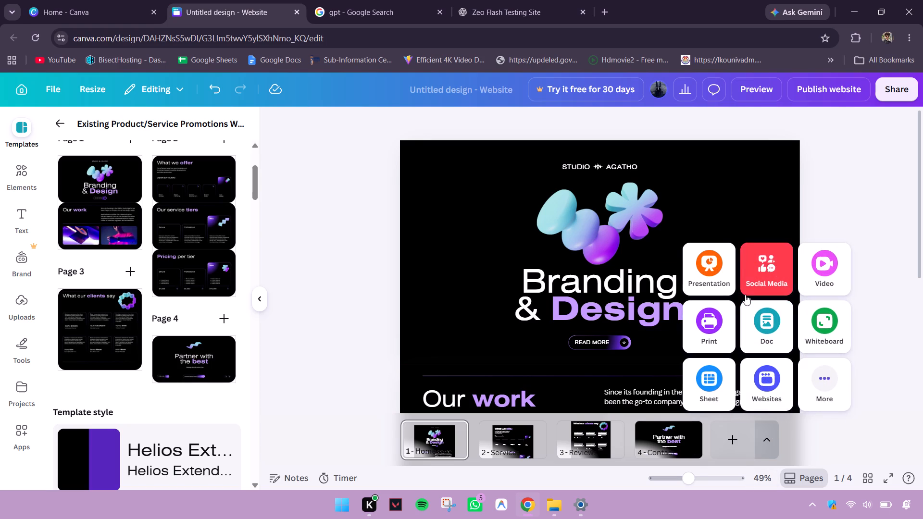
left_click(843, 168)
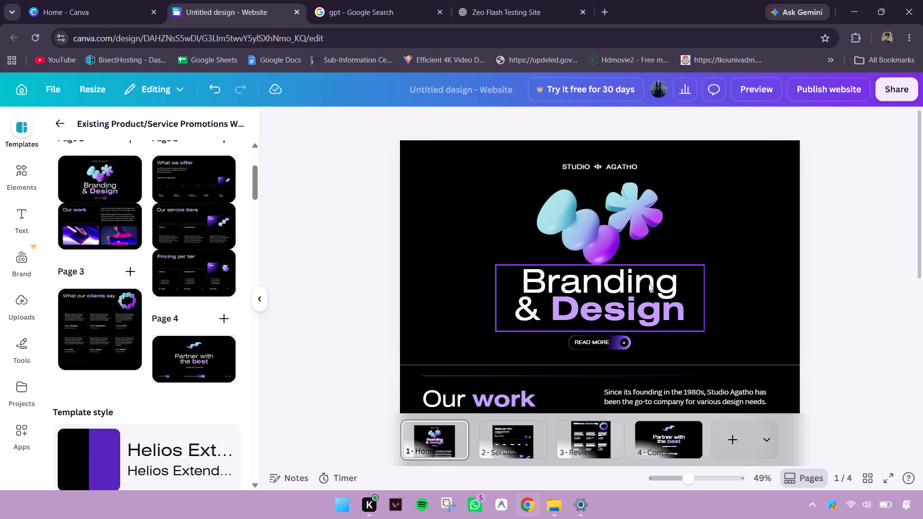
scroll(649, 284, "down", 3)
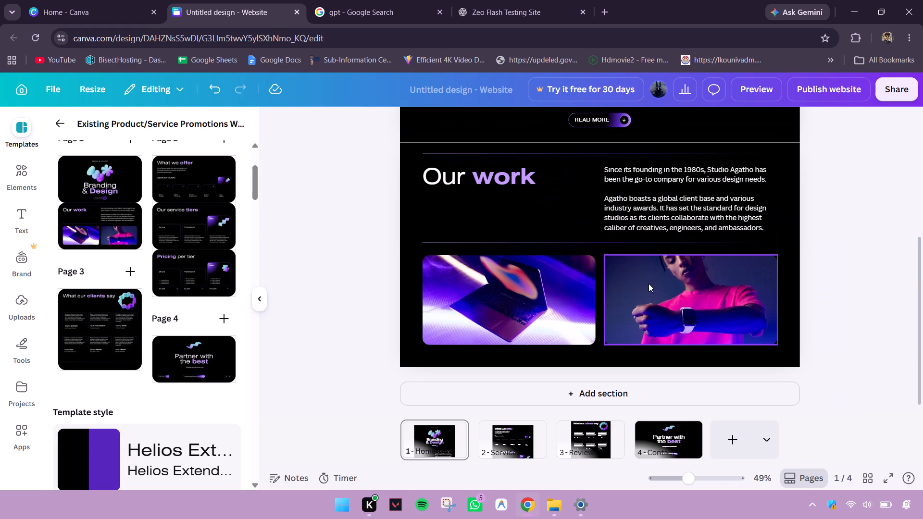
scroll(649, 284, "up", 2)
left_click(633, 246)
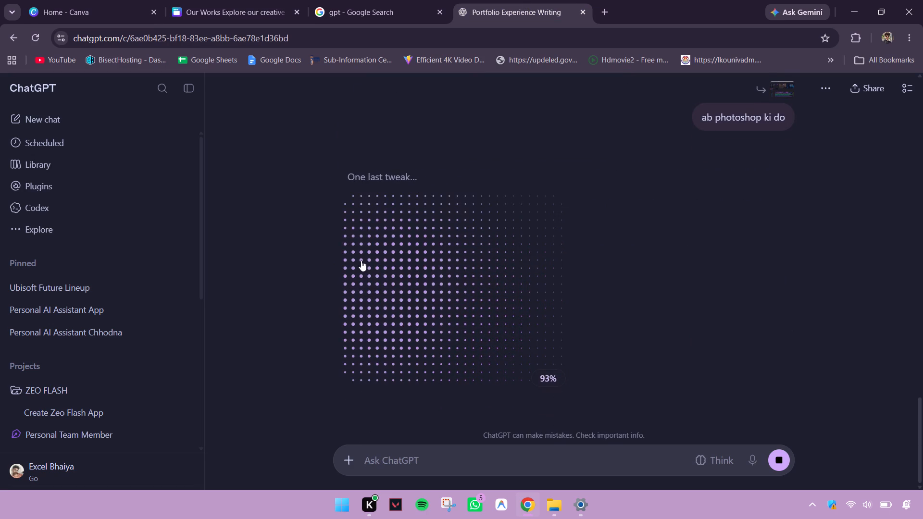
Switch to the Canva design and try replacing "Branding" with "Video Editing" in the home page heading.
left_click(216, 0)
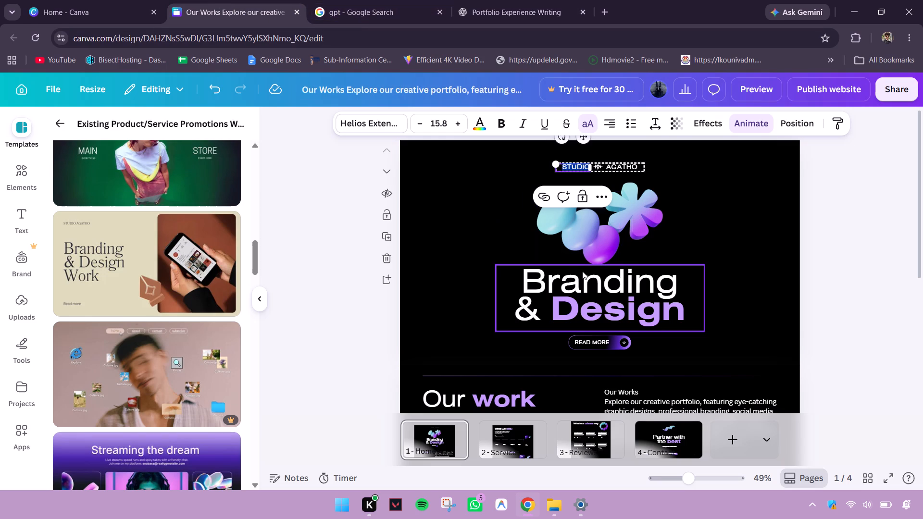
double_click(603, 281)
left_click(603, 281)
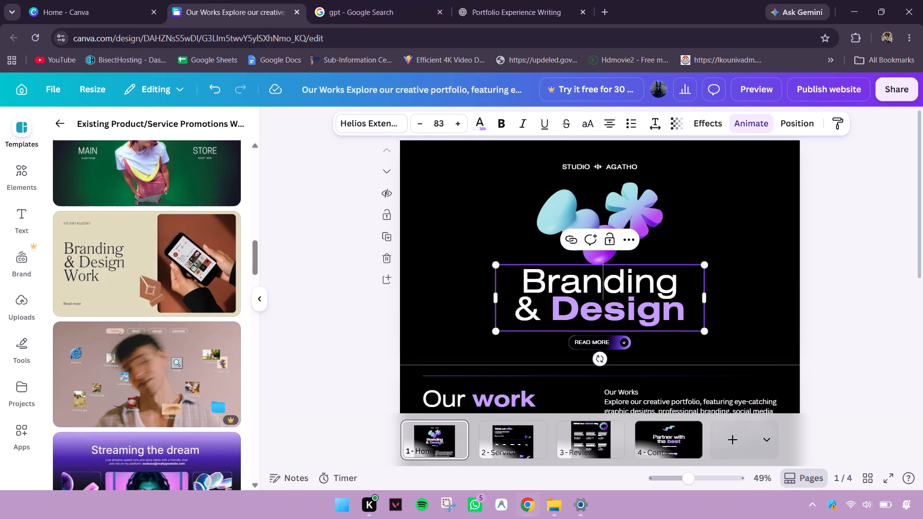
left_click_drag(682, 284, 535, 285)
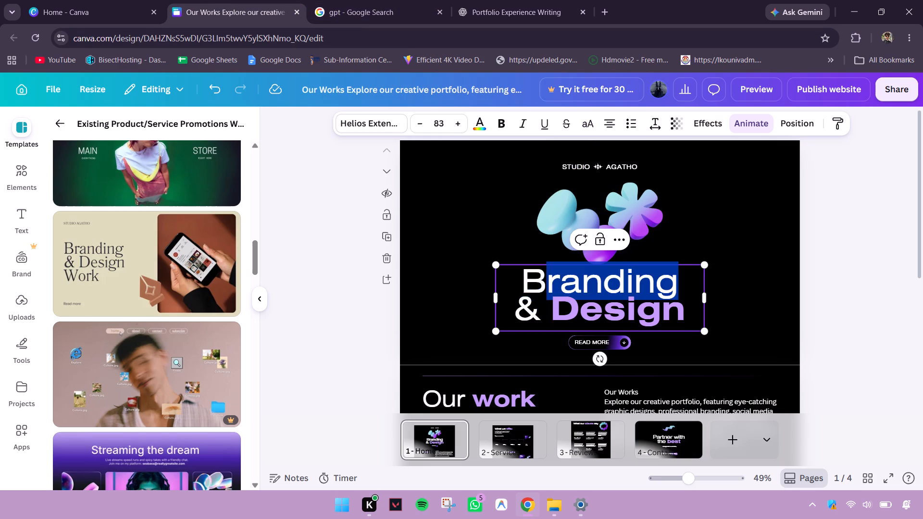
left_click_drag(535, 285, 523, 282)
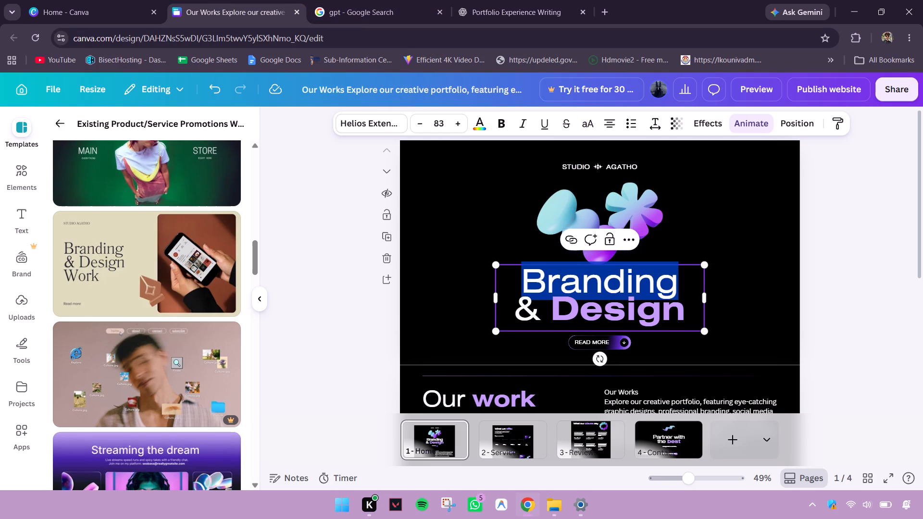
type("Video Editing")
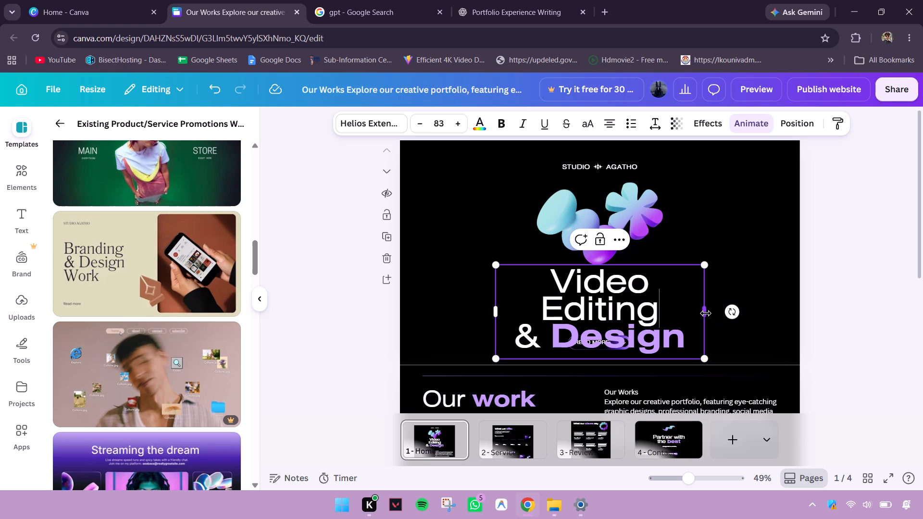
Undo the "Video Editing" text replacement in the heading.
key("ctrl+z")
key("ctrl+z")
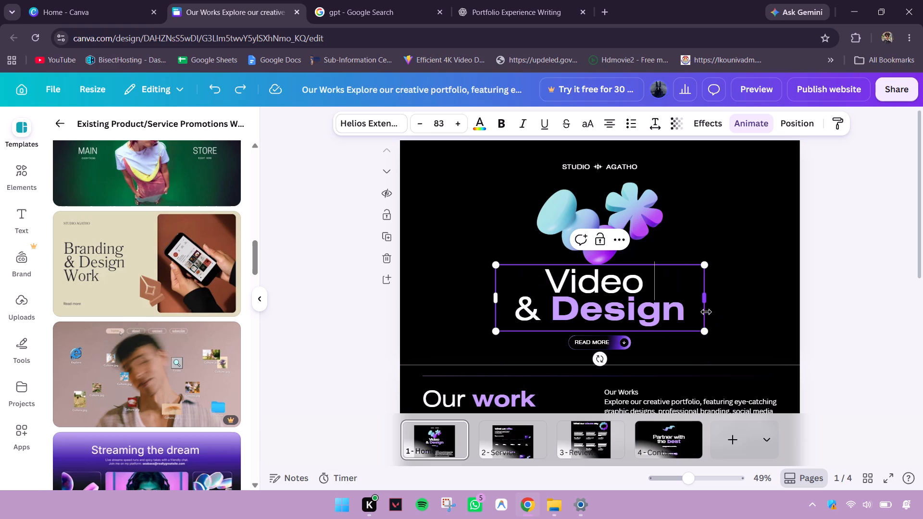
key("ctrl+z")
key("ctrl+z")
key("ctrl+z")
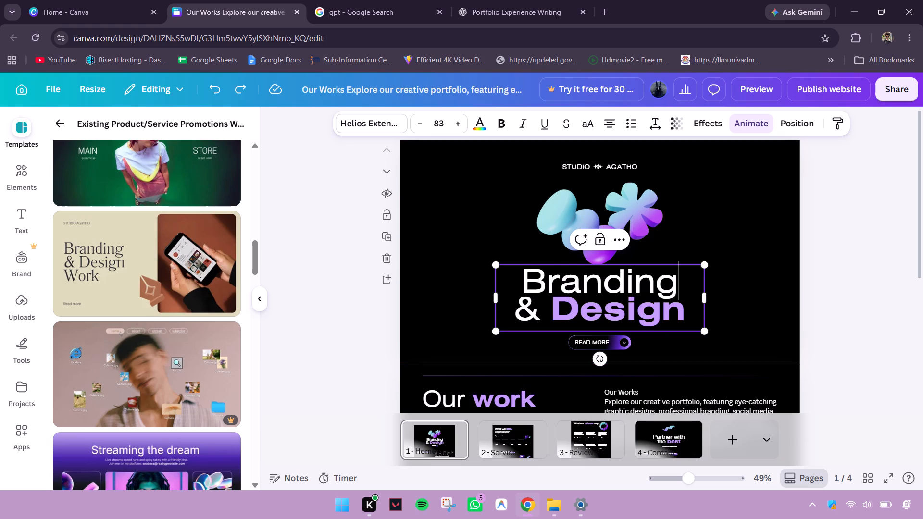
Replace the word "Branding" with "Video Editing" in the home page heading.
left_click_drag(682, 293, 581, 284)
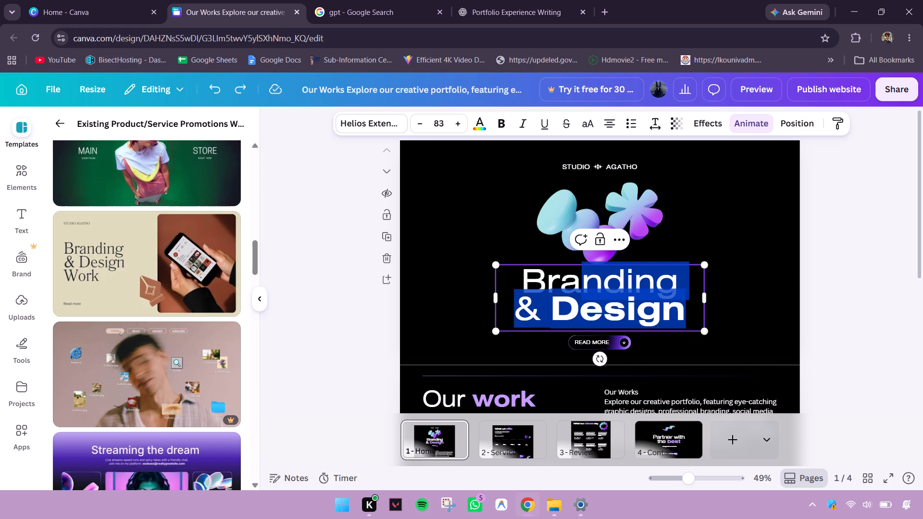
left_click_drag(581, 284, 540, 292)
left_click(515, 286)
left_click_drag(516, 284, 649, 289)
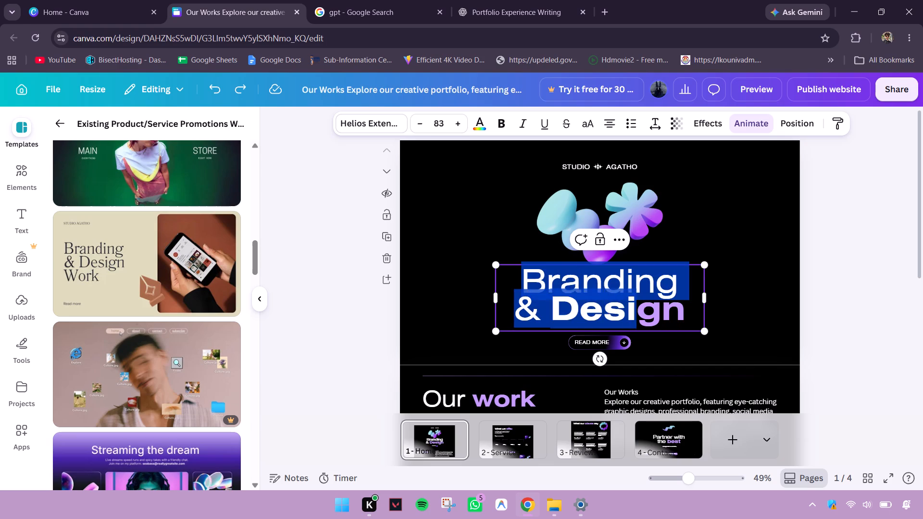
left_click_drag(649, 289, 679, 281)
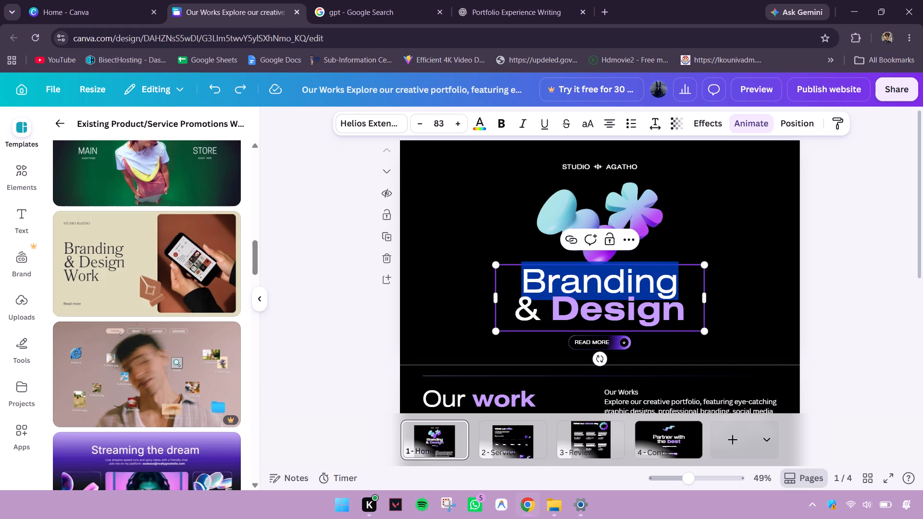
type("Video")
key("space")
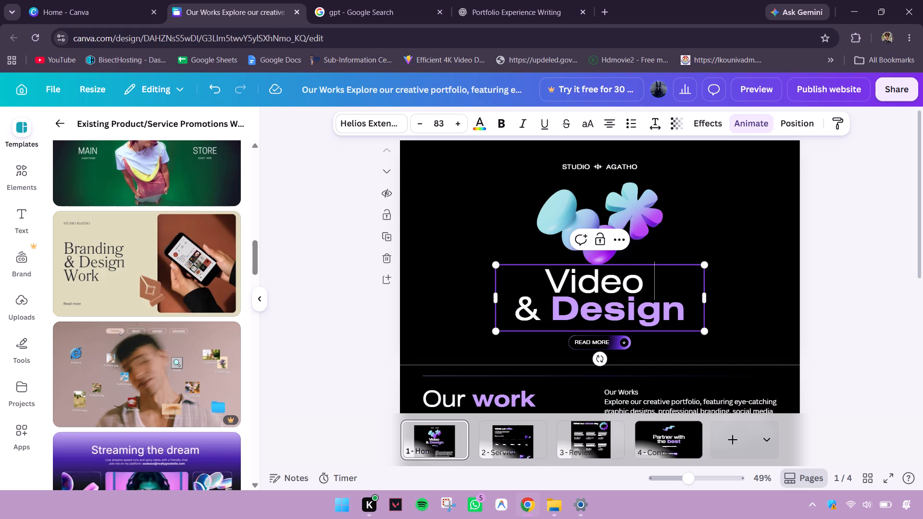
type("Editing")
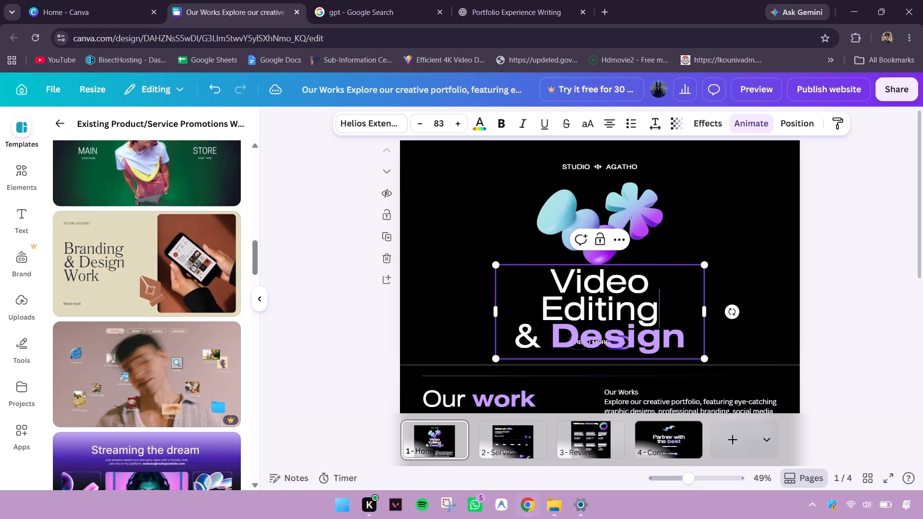
Widen the heading's text box so that "Video Editing" fits on one line.
left_click_drag(703, 314, 728, 309)
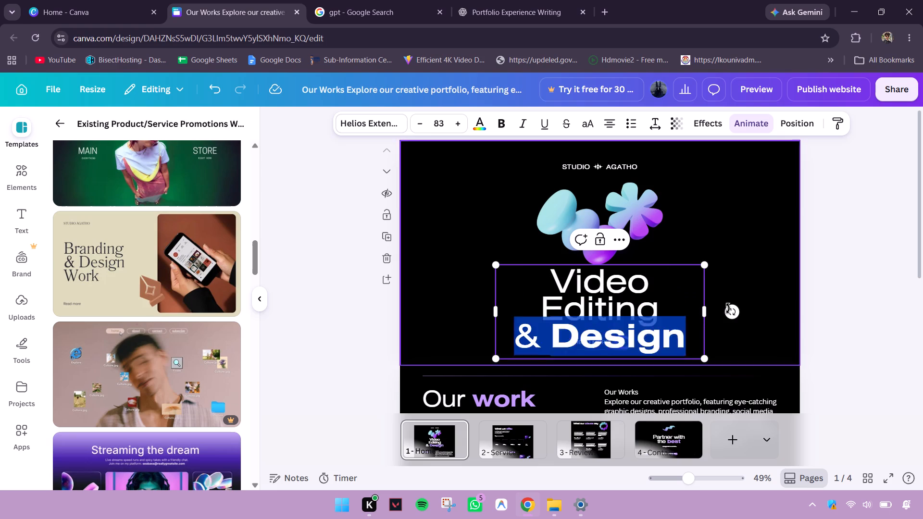
left_click_drag(728, 309, 775, 308)
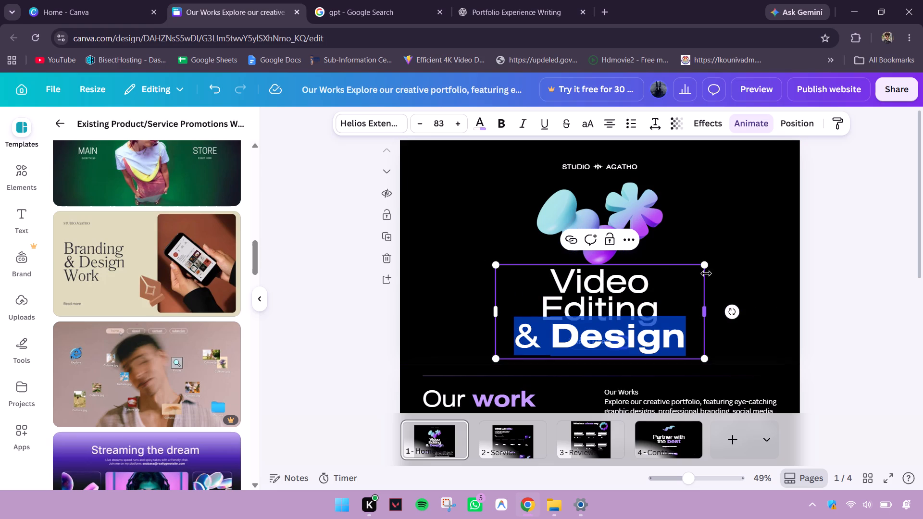
left_click_drag(708, 312, 730, 313)
left_click(859, 233)
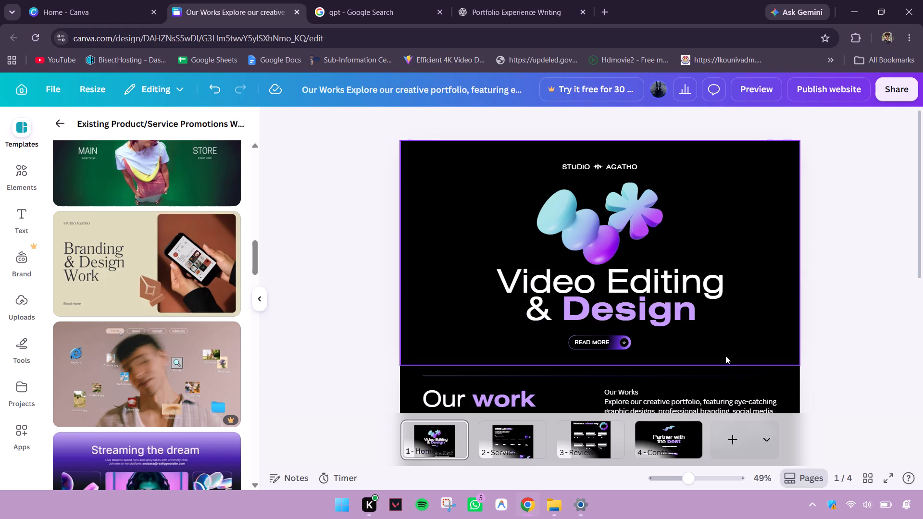
Insert the word "Graphic" before "Design" in the heading.
left_click(558, 311)
double_click(558, 311)
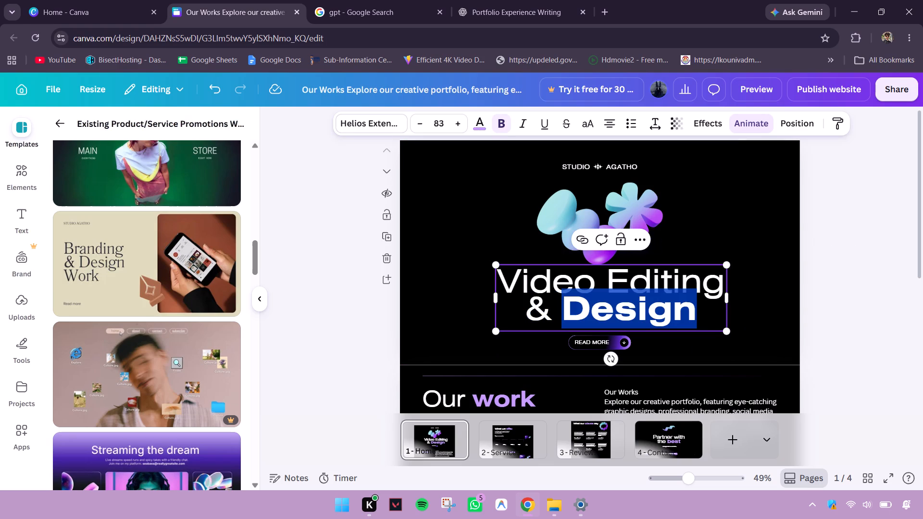
left_click(558, 311)
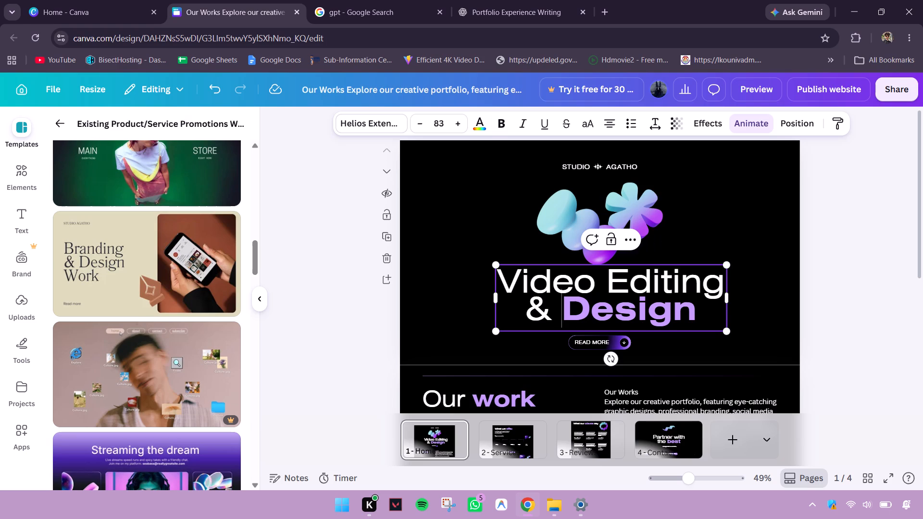
type("Graphic")
key("space")
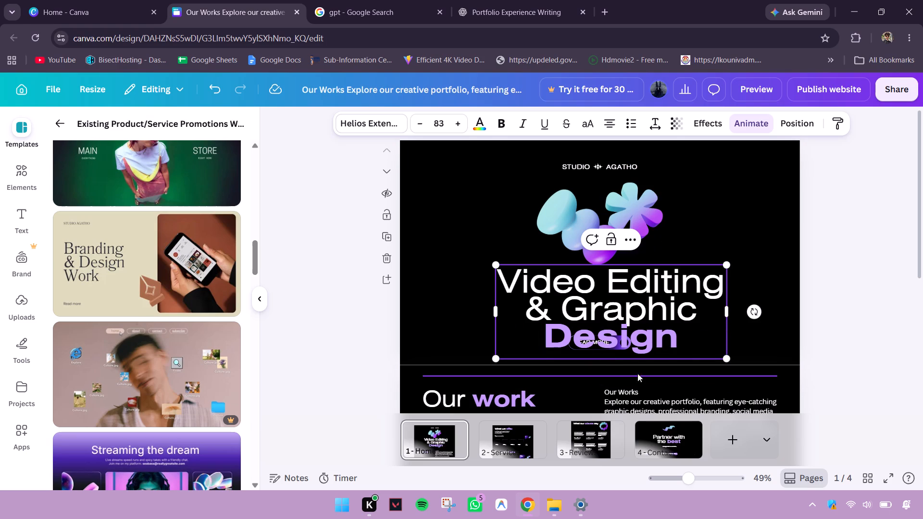
Scale the heading down to font size 62.4 and shift it toward the middle of the page.
left_click_drag(724, 360, 667, 334)
left_click_drag(580, 289, 604, 292)
left_click(748, 280)
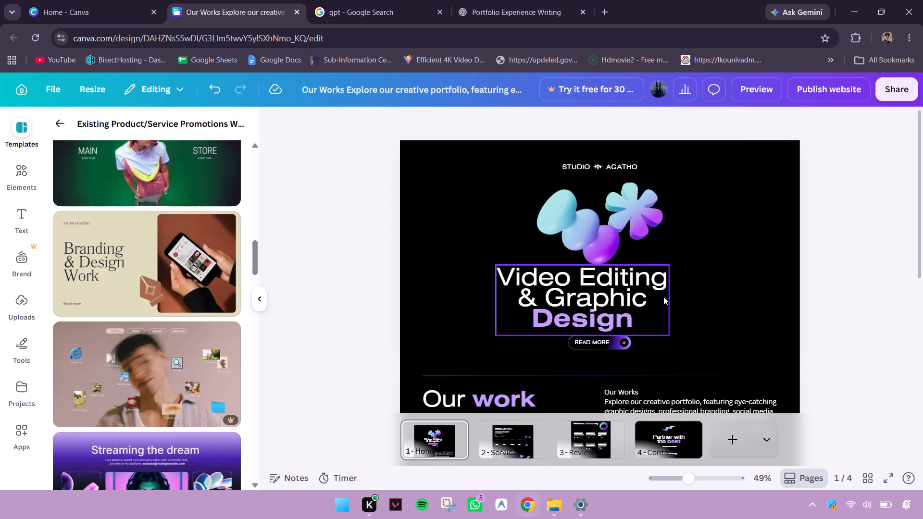
left_click_drag(605, 295, 633, 296)
Move the "READ MORE" button group slightly down, away from the heading.
left_click(608, 341)
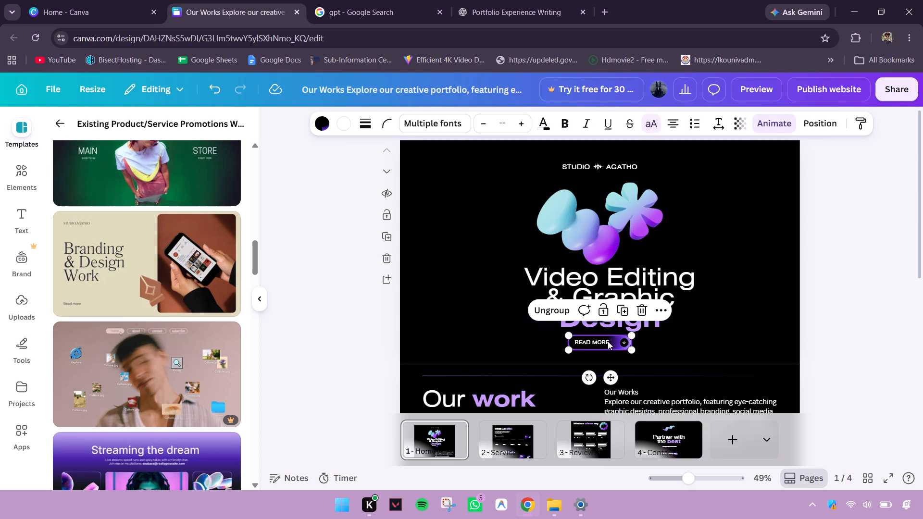
left_click_drag(608, 341, 608, 346)
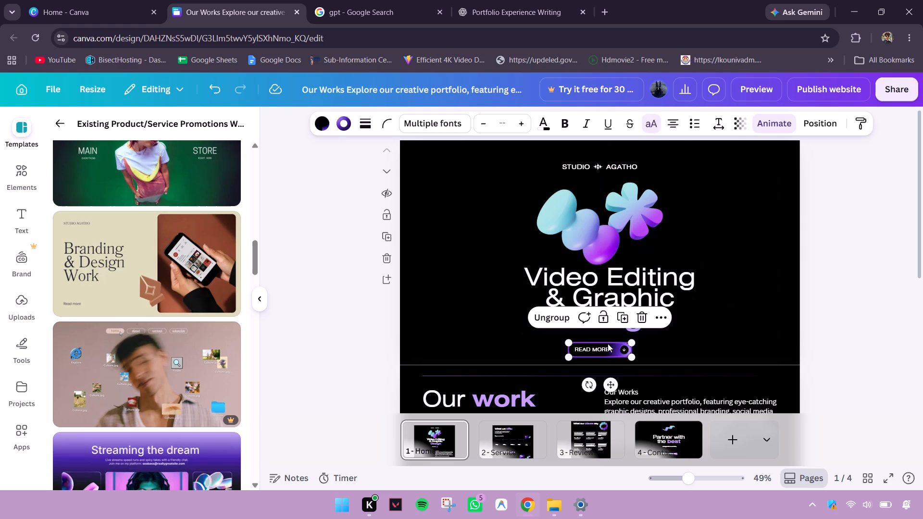
Reposition the heading between the 3D shapes and the "READ MORE" button, slightly further toward the page's right side.
left_click(603, 297)
left_click_drag(603, 297, 614, 301)
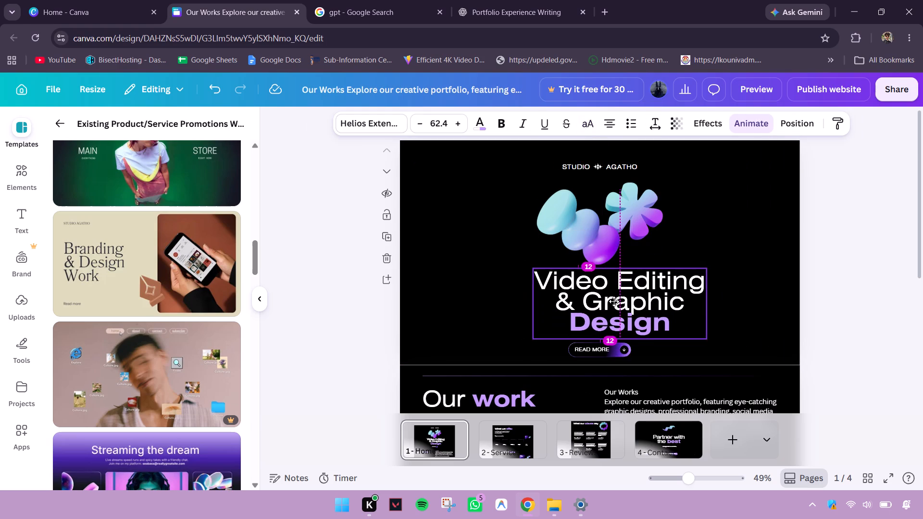
left_click_drag(614, 301, 618, 299)
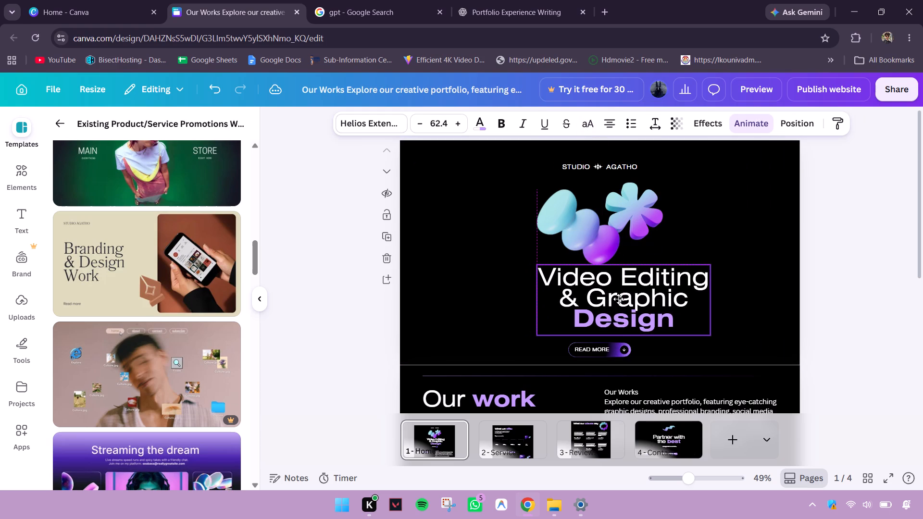
left_click_drag(618, 299, 615, 297)
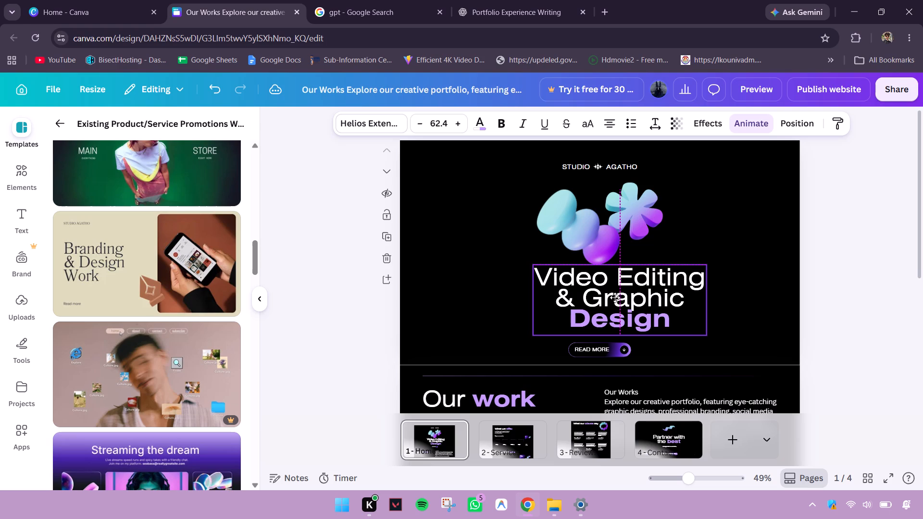
left_click_drag(615, 297, 614, 297)
left_click(829, 266)
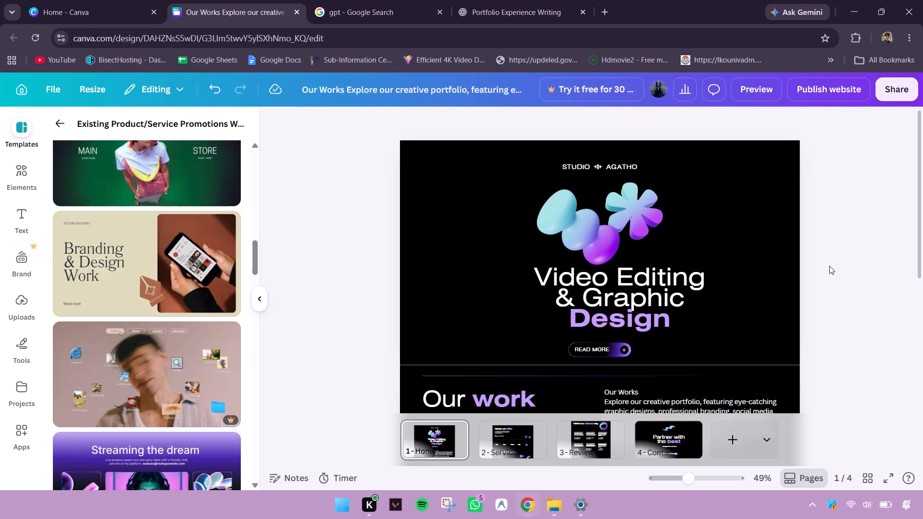
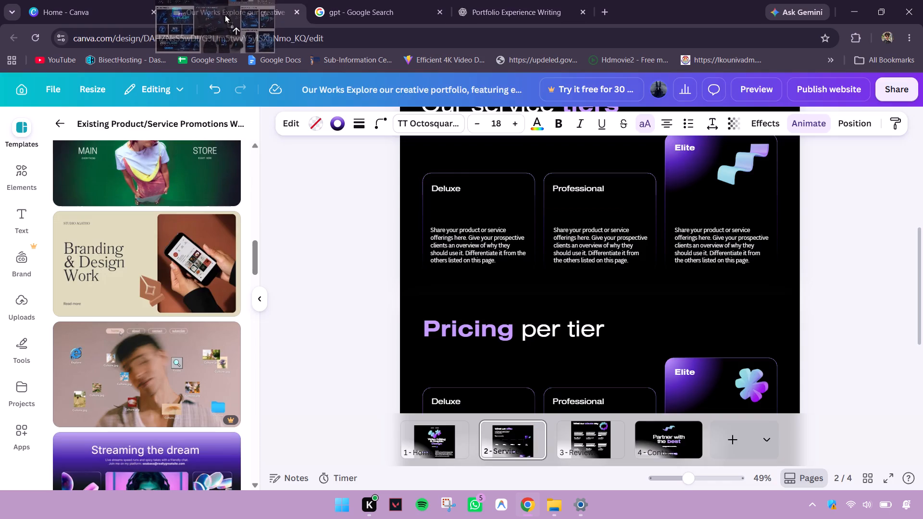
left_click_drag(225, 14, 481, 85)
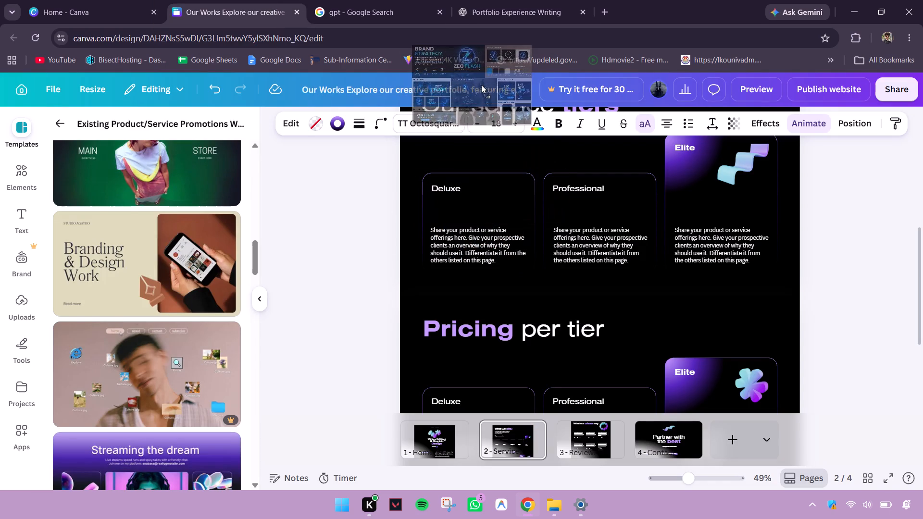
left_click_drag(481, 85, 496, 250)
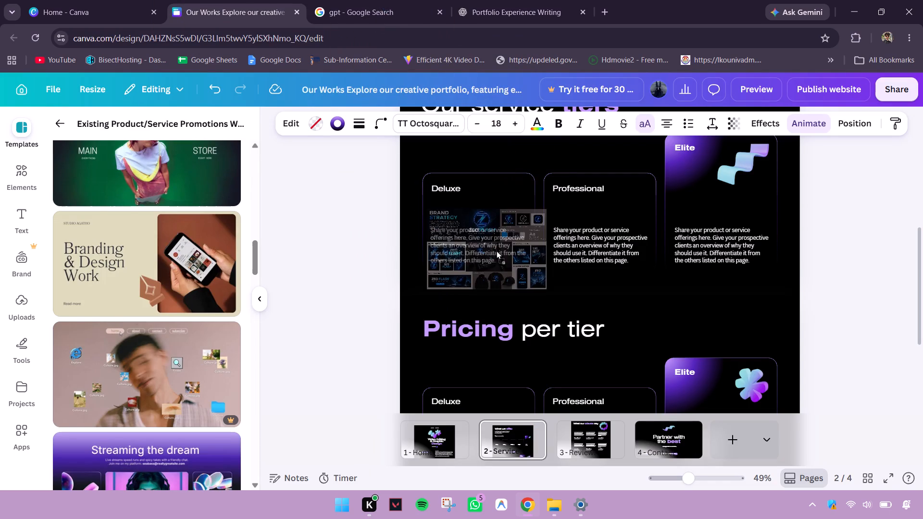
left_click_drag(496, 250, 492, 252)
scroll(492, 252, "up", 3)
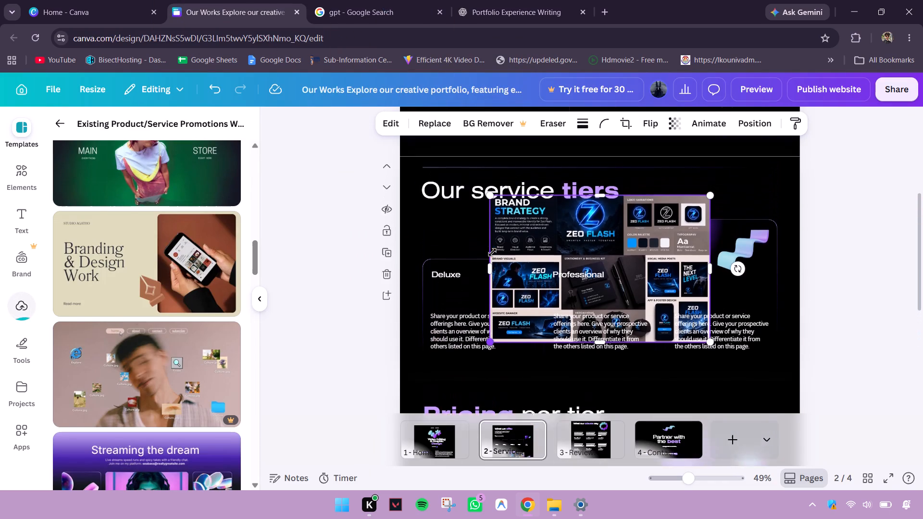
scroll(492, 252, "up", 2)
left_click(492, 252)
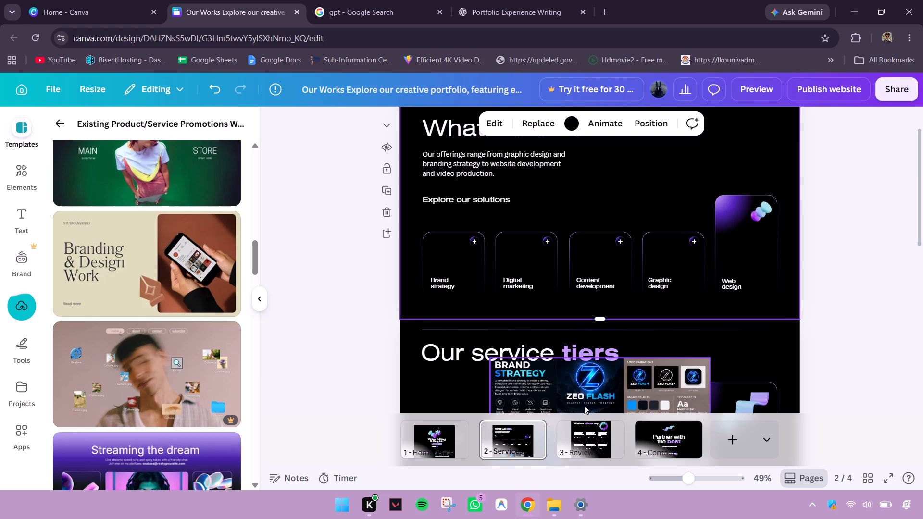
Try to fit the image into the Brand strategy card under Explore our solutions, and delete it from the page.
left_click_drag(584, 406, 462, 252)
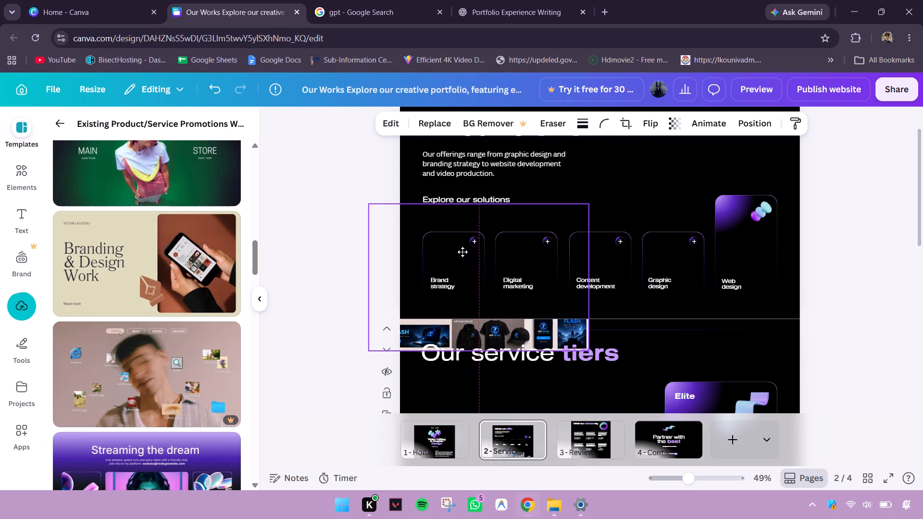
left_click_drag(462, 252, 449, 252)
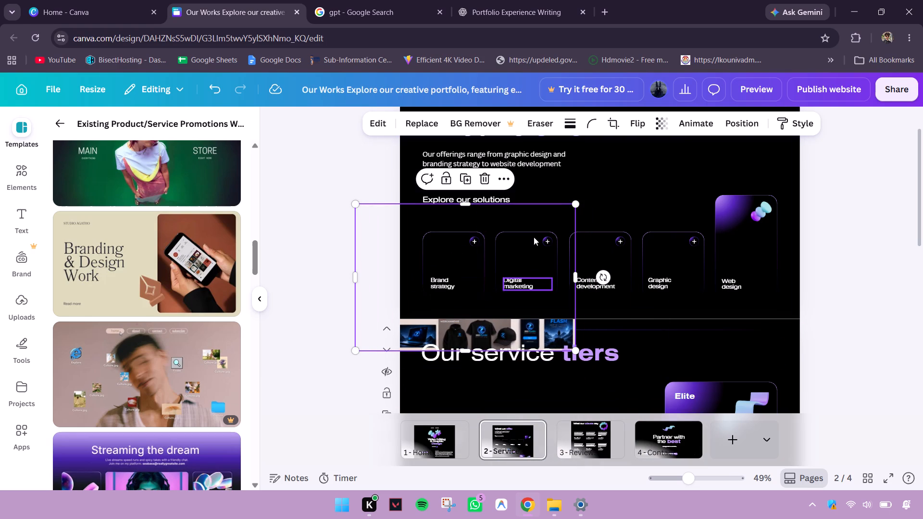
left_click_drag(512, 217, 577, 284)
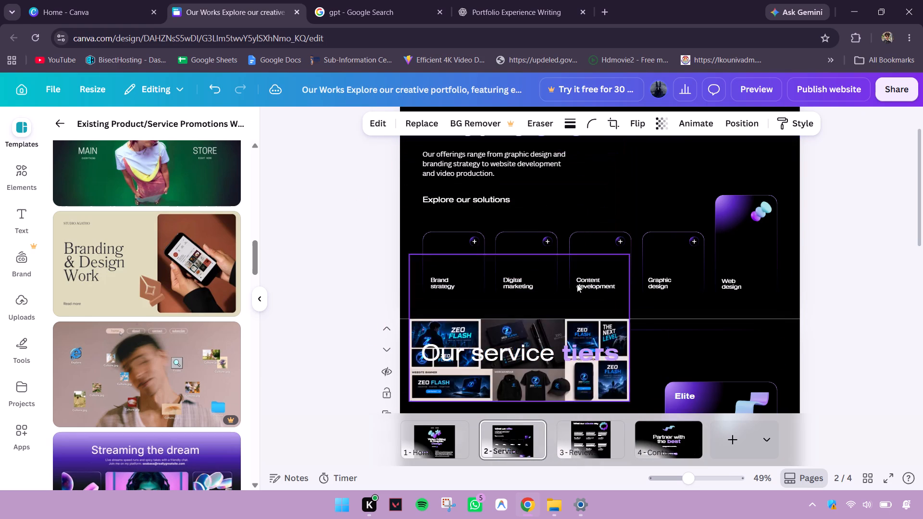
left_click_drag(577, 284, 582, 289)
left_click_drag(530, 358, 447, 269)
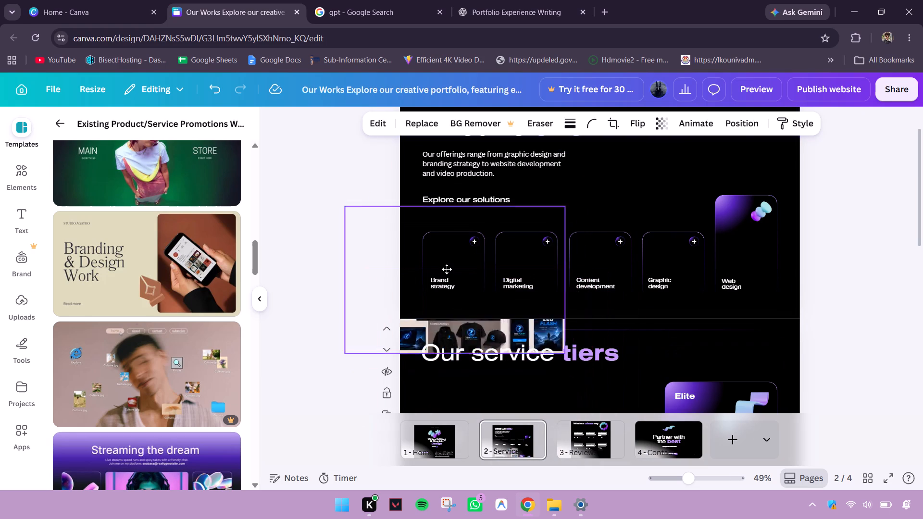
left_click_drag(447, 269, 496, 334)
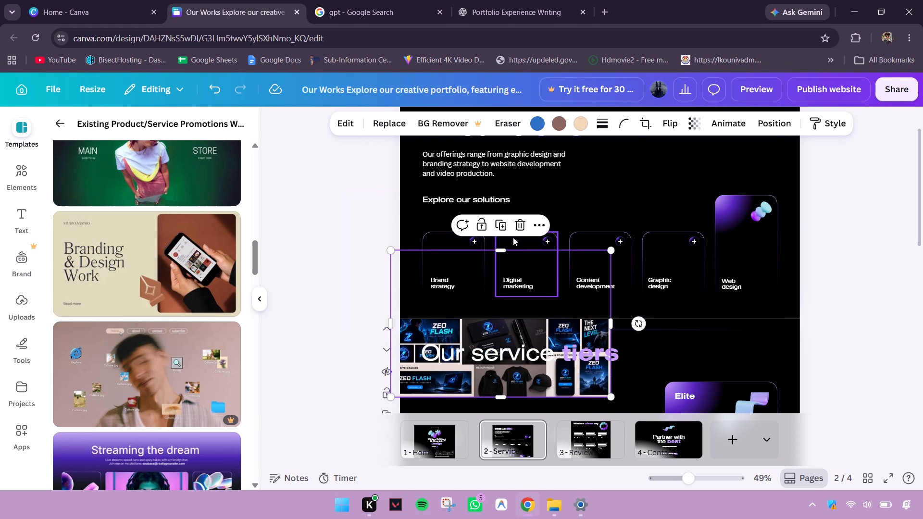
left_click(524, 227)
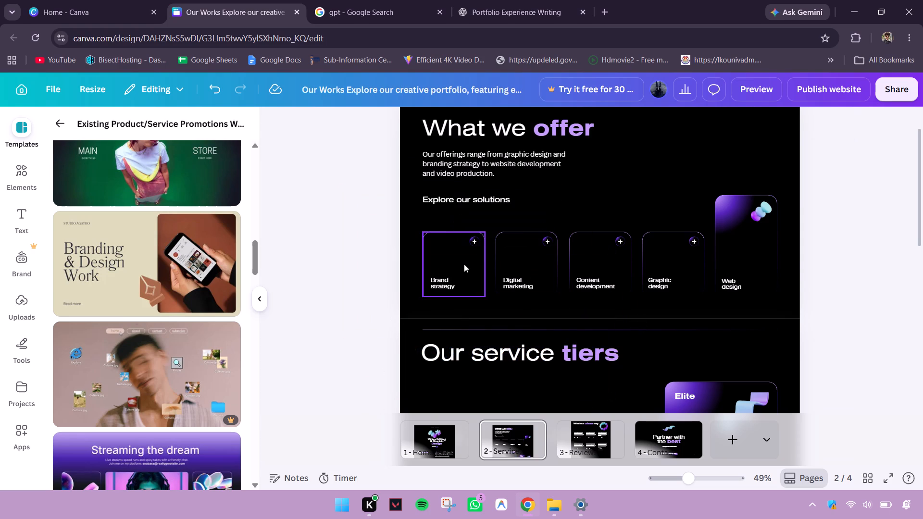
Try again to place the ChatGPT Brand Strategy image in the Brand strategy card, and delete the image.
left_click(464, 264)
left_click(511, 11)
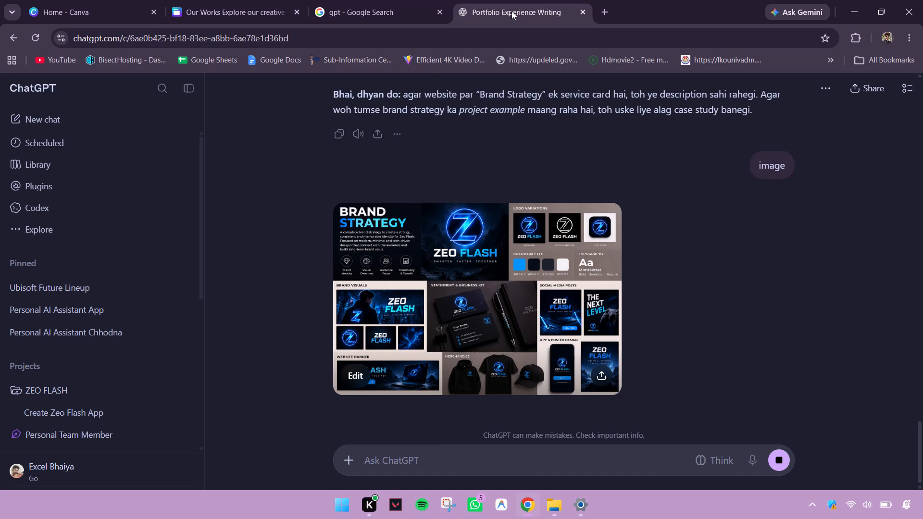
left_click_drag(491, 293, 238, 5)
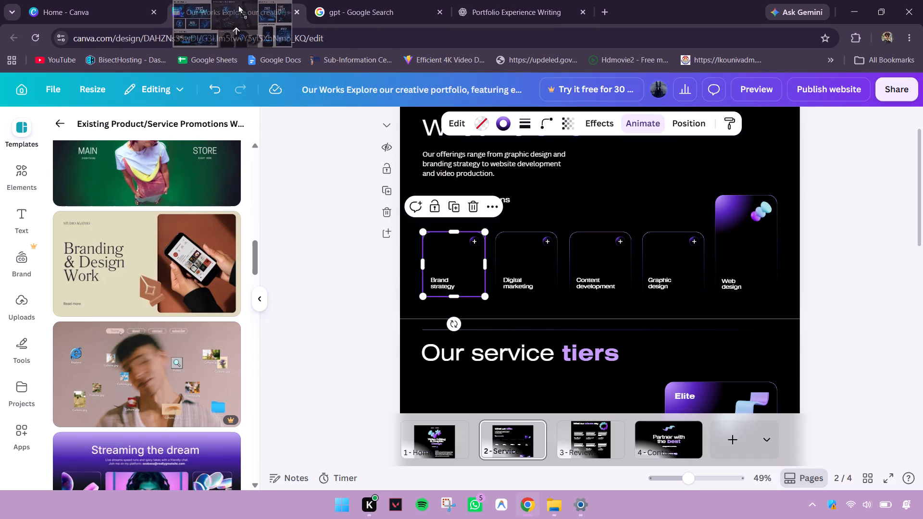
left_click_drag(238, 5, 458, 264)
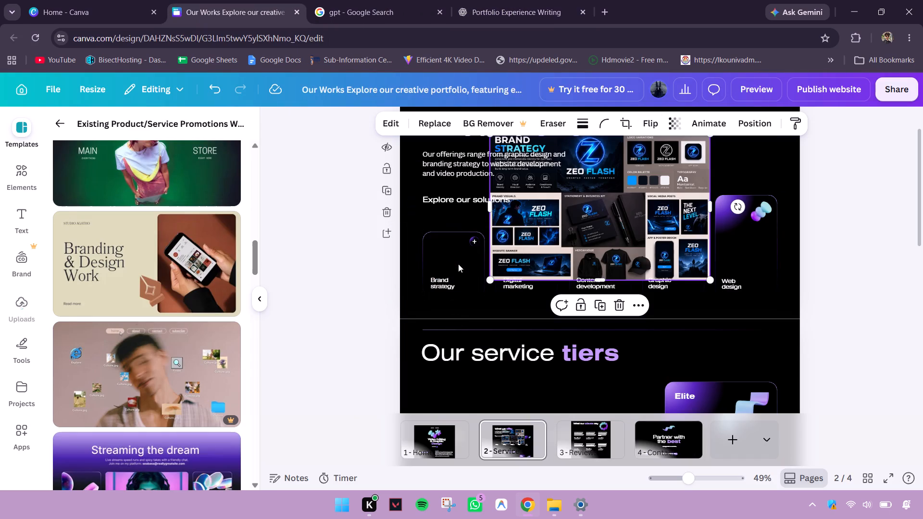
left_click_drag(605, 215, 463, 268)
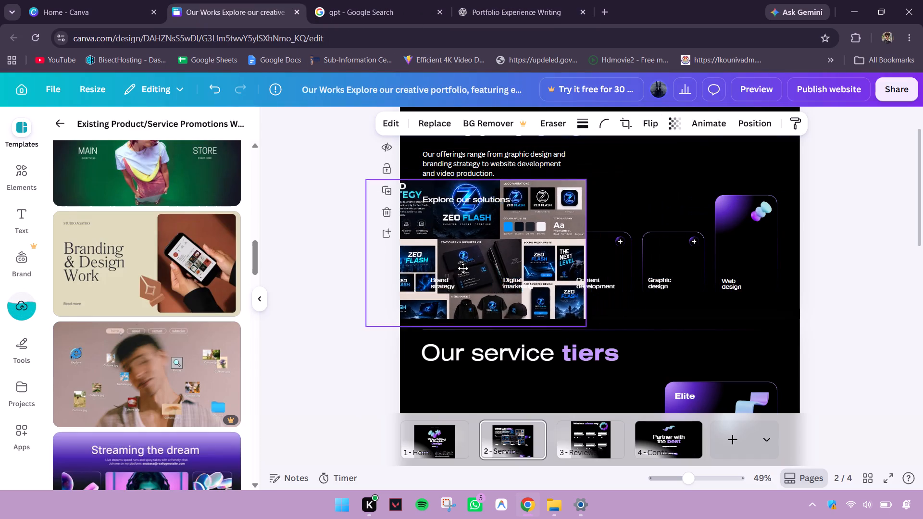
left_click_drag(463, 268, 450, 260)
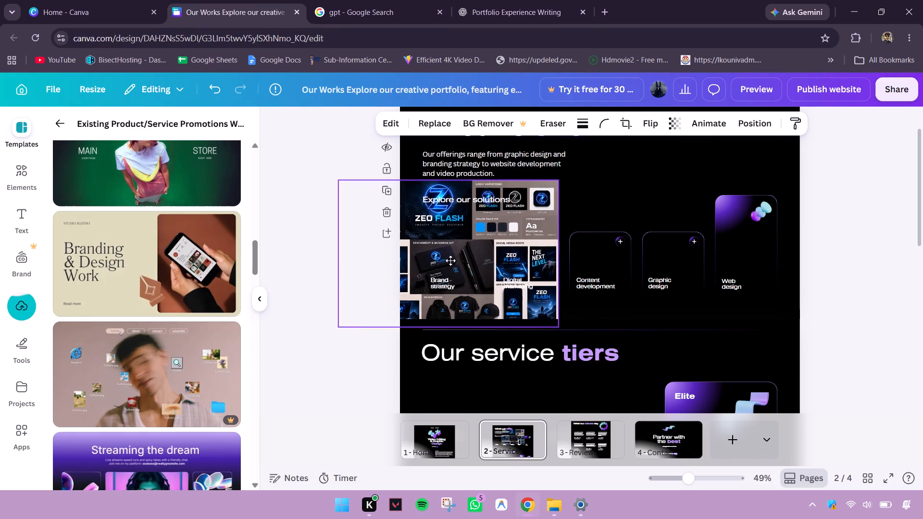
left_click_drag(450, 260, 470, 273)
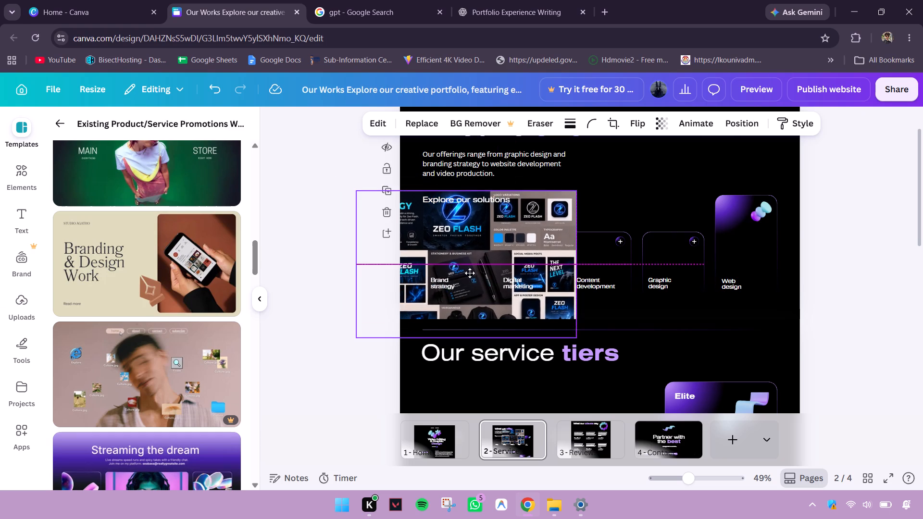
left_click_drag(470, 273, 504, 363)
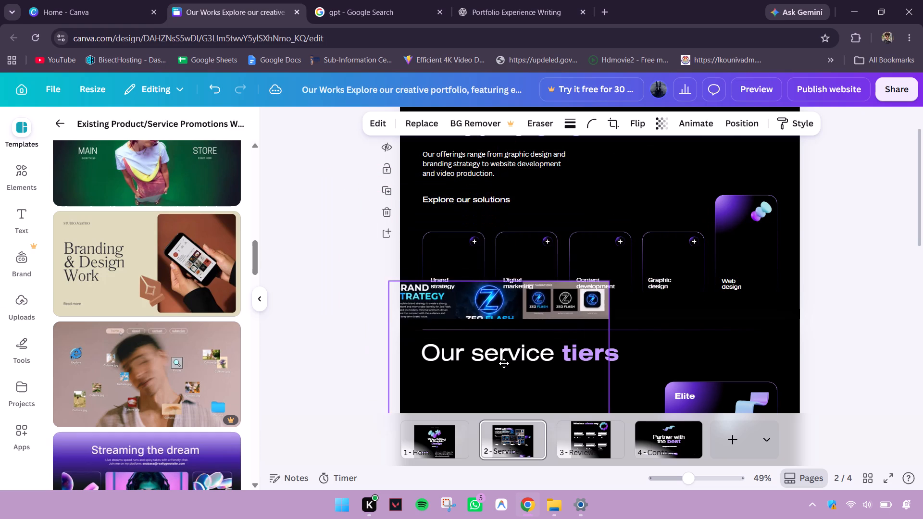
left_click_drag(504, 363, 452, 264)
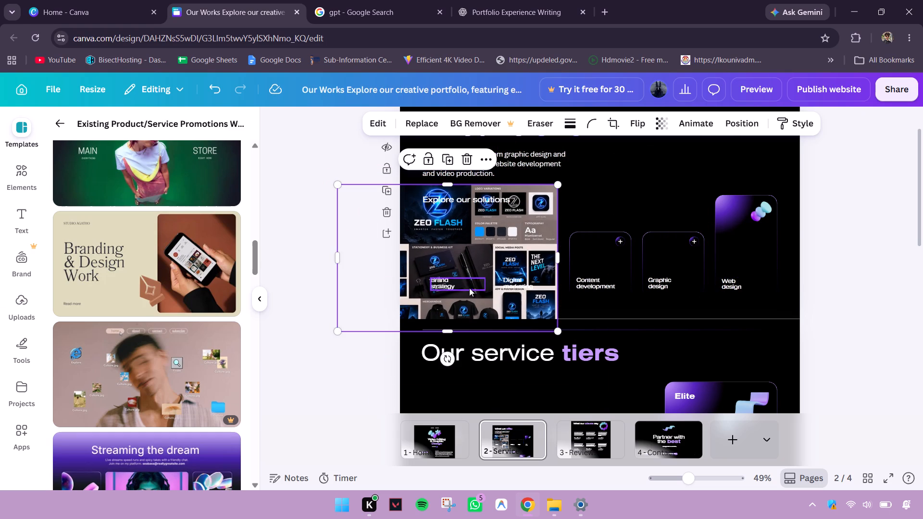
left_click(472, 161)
Examine the Services page's solution cards, service tiers and pricing sections for content that needs customising.
scroll(535, 310, "down", 1)
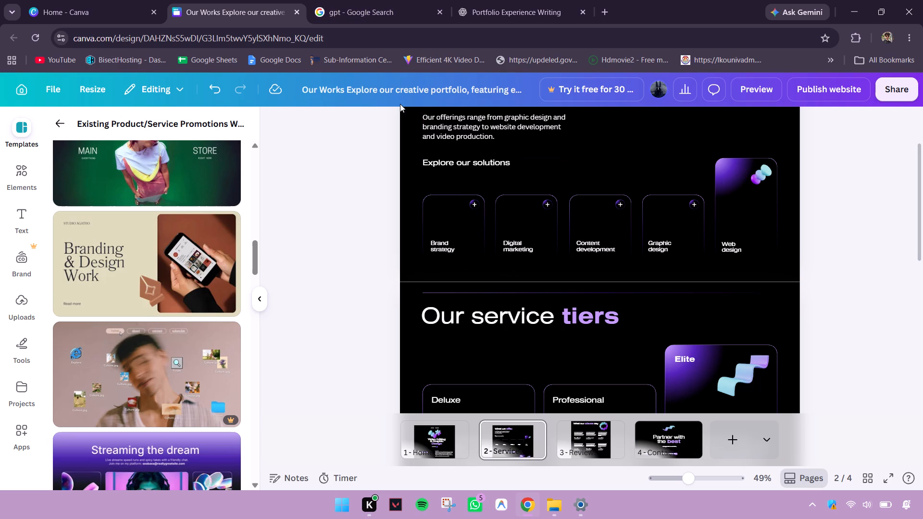
left_click(477, 202)
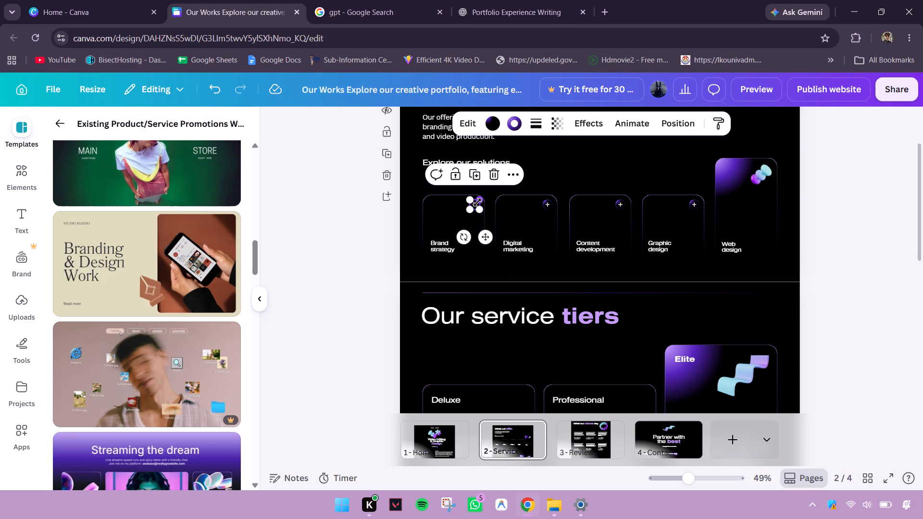
left_click(838, 211)
left_click(741, 188)
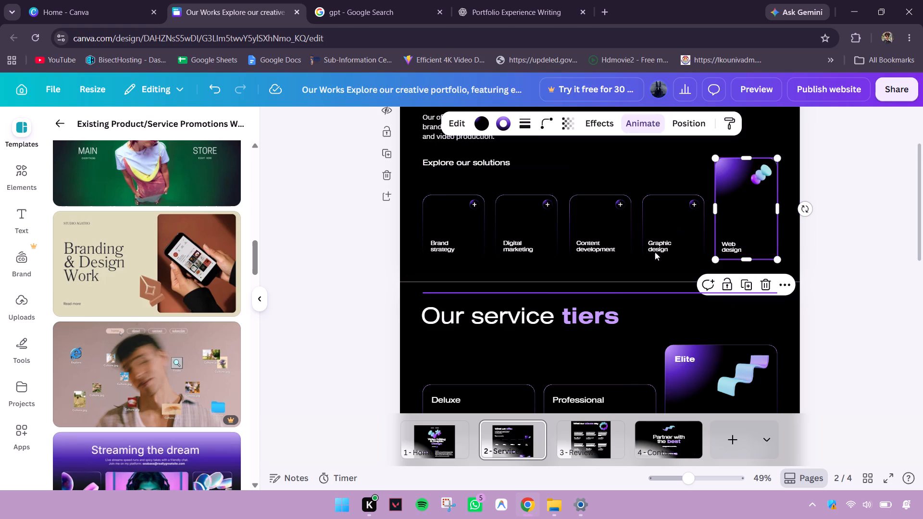
left_click(866, 225)
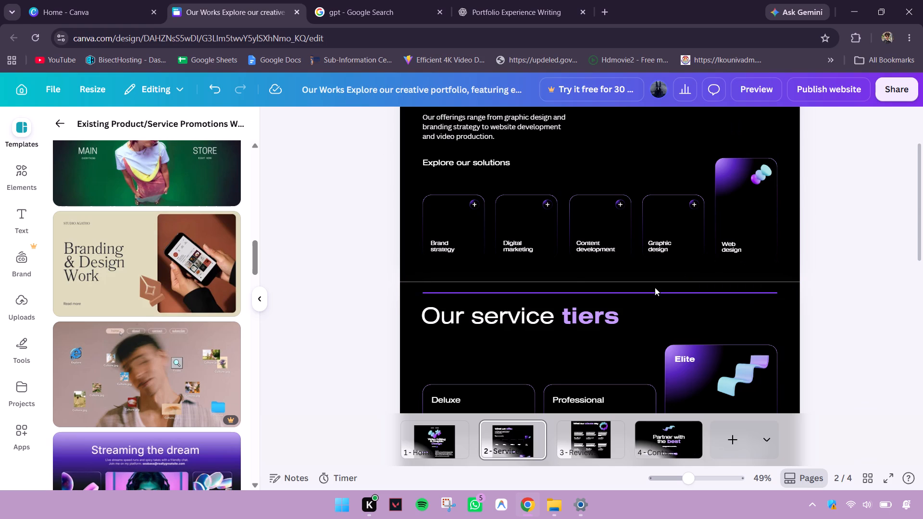
scroll(655, 287, "down", 5)
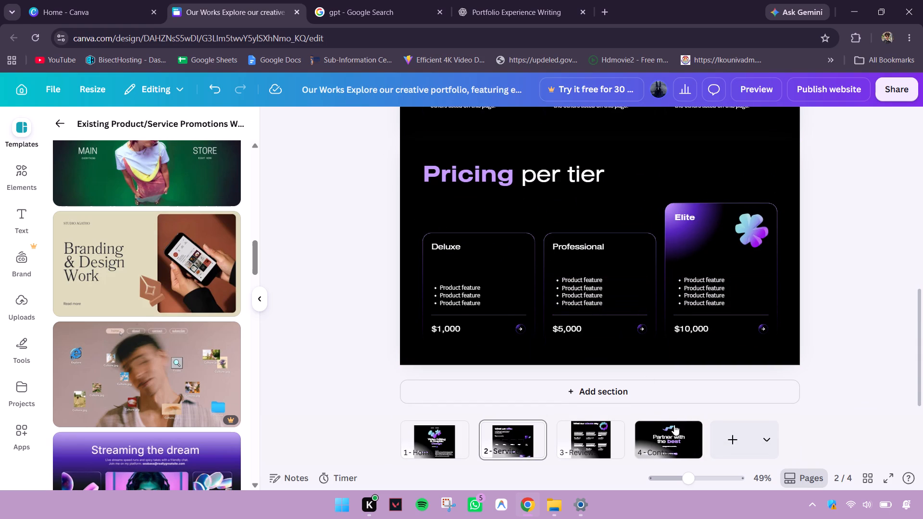
scroll(580, 348, "up", 3)
scroll(580, 348, "down", 1)
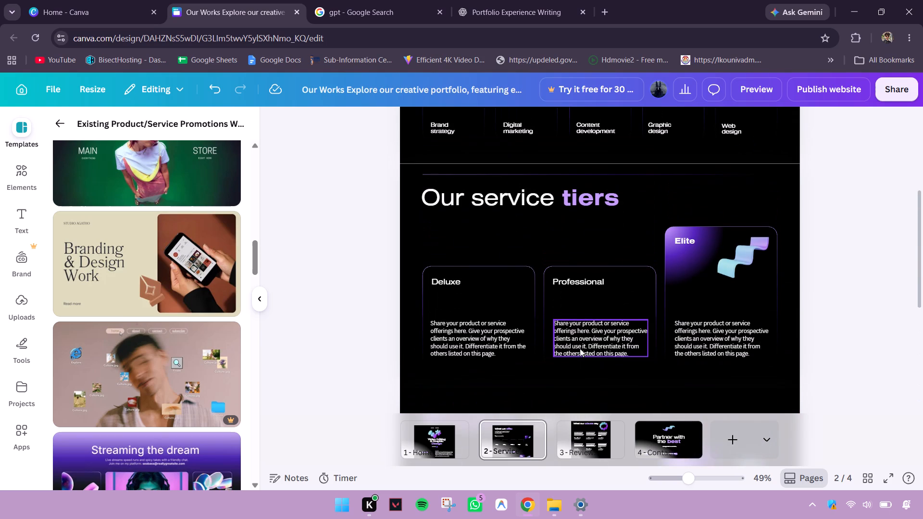
scroll(580, 348, "down", 1)
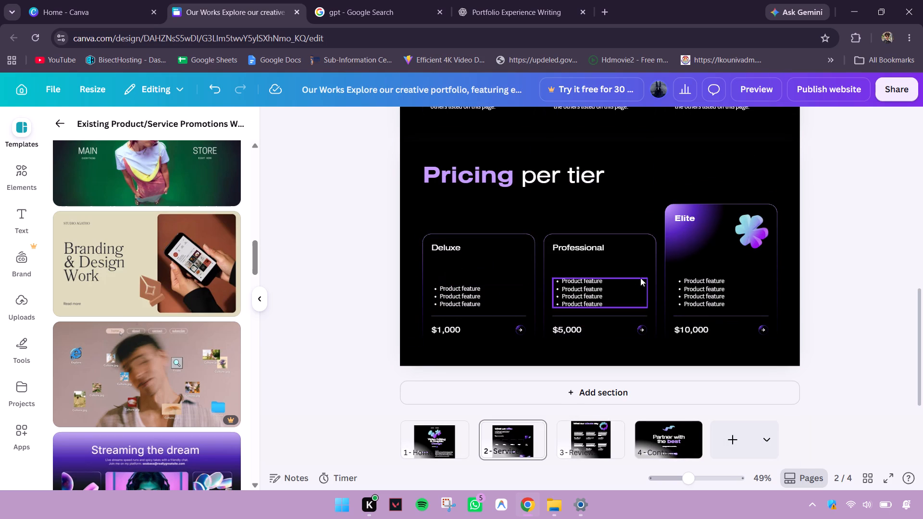
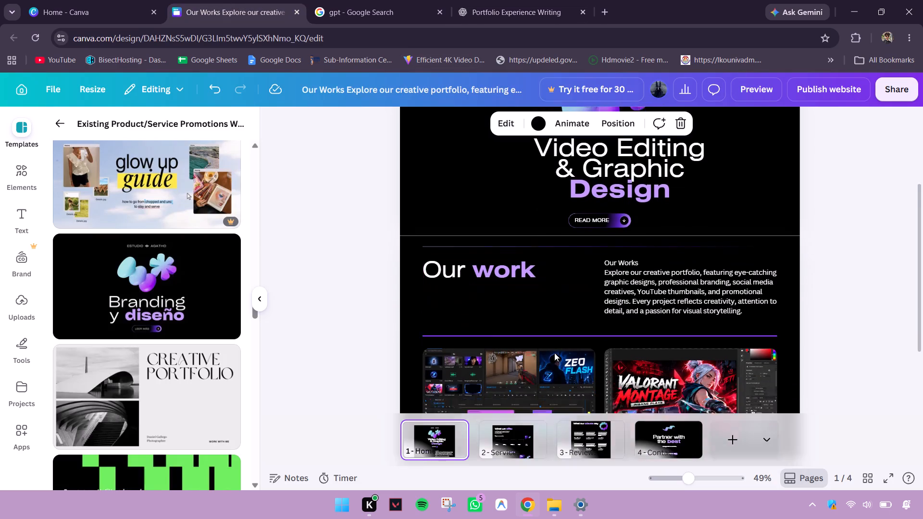
scroll(554, 353, "down", 2)
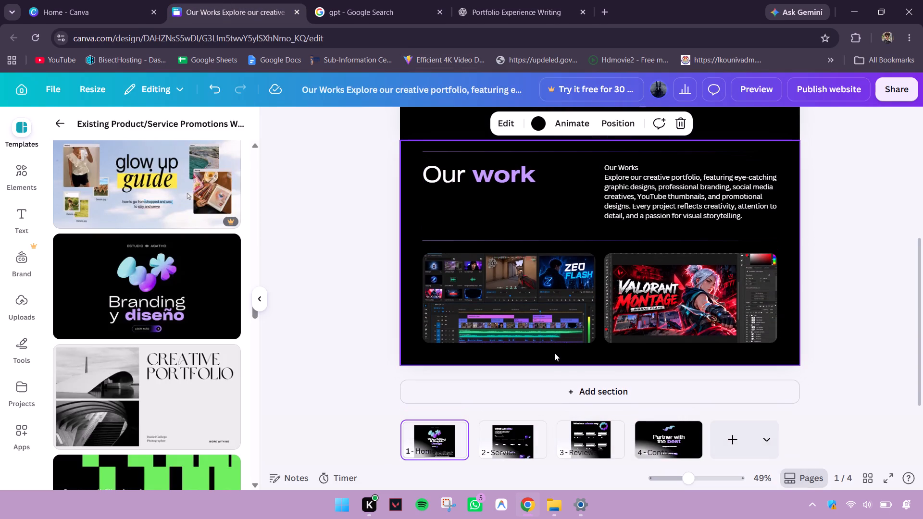
scroll(554, 353, "down", 3)
scroll(661, 264, "down", 2)
scroll(623, 282, "down", 2)
Open the Services page and review its offer, service tiers and pricing sections.
left_click(549, 440)
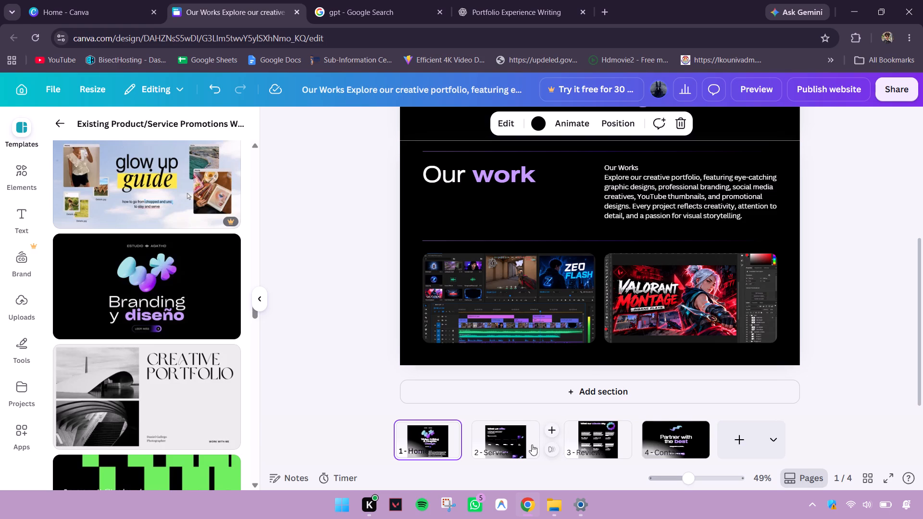
left_click(508, 448)
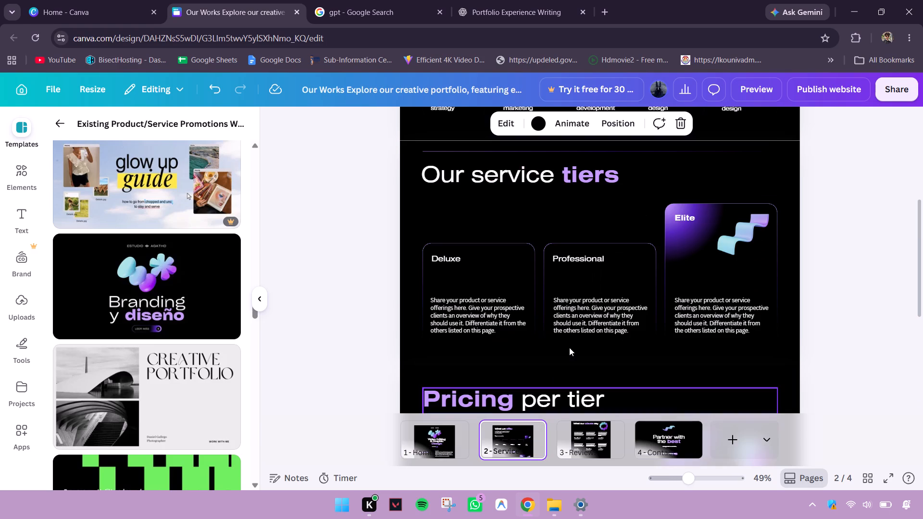
scroll(545, 284, "down", 4)
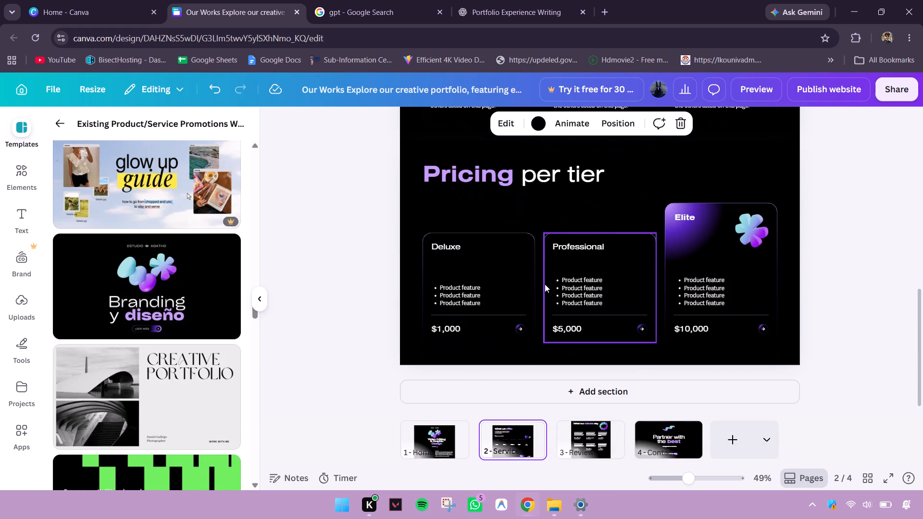
scroll(545, 284, "down", 1)
scroll(545, 284, "up", 3)
scroll(545, 284, "down", 1)
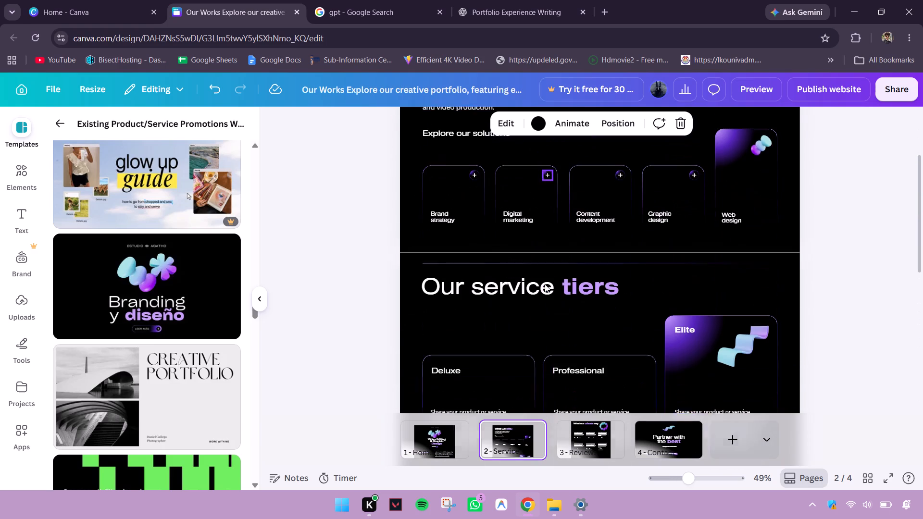
scroll(545, 284, "down", 1)
scroll(545, 284, "up", 2)
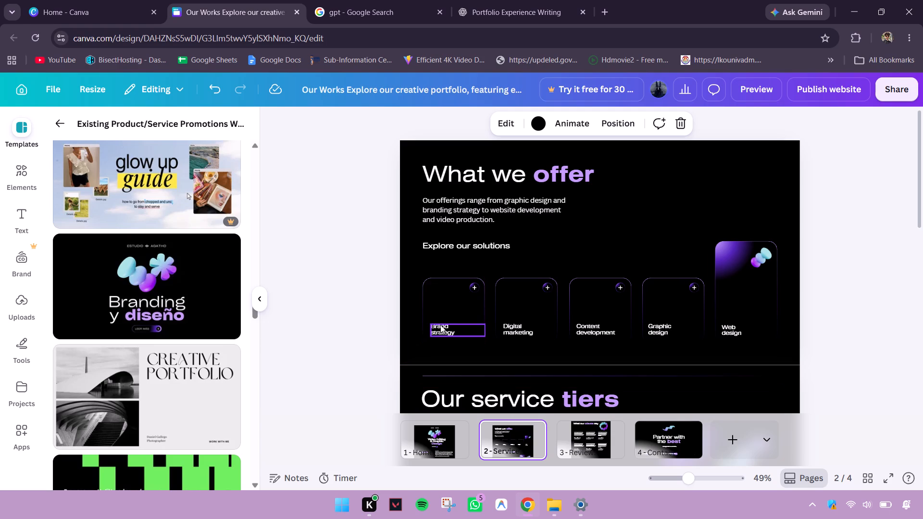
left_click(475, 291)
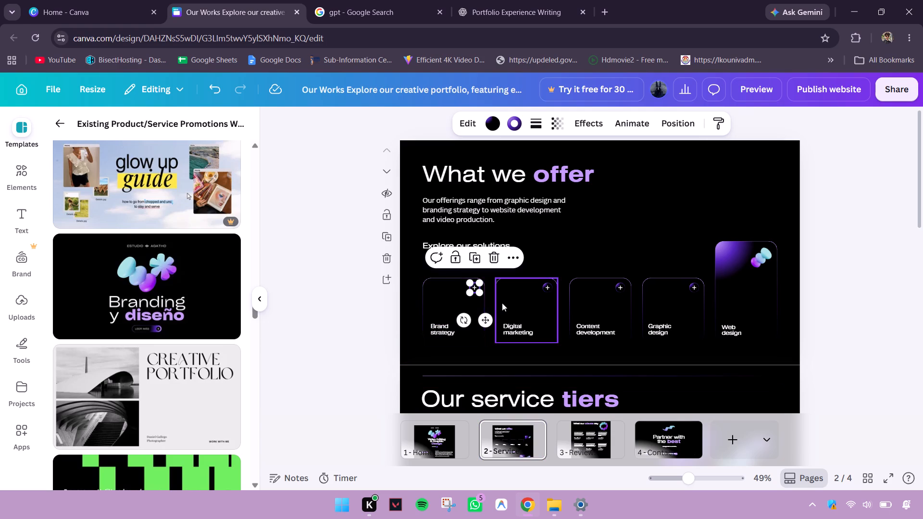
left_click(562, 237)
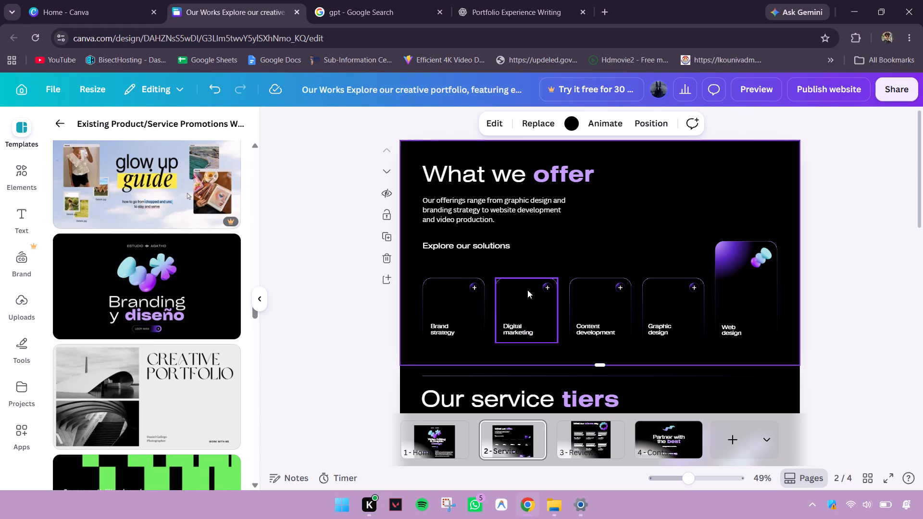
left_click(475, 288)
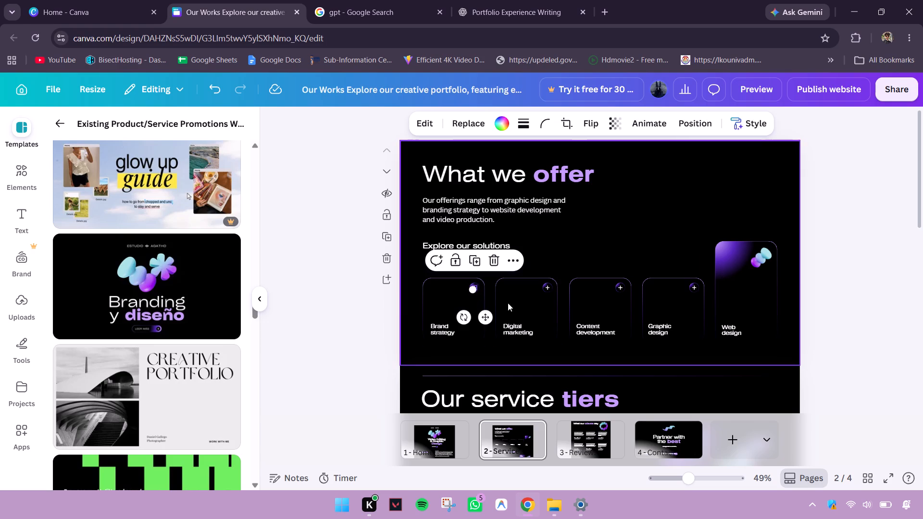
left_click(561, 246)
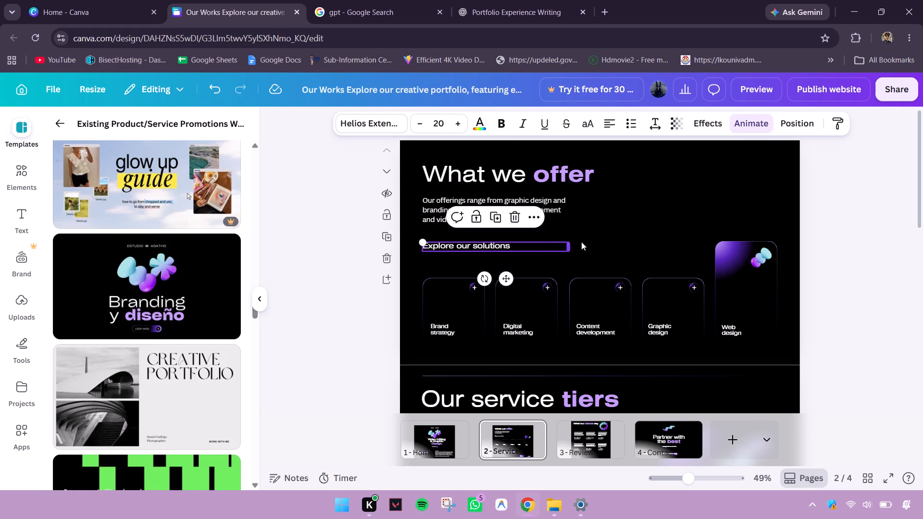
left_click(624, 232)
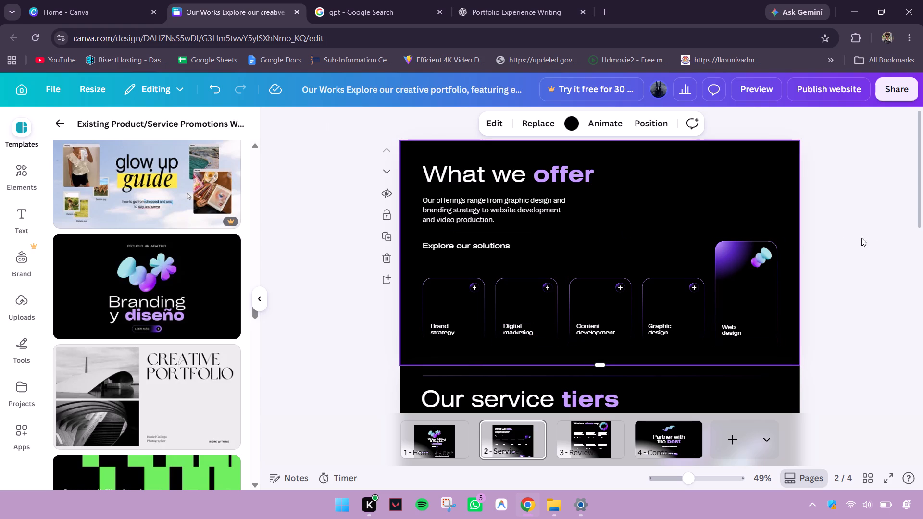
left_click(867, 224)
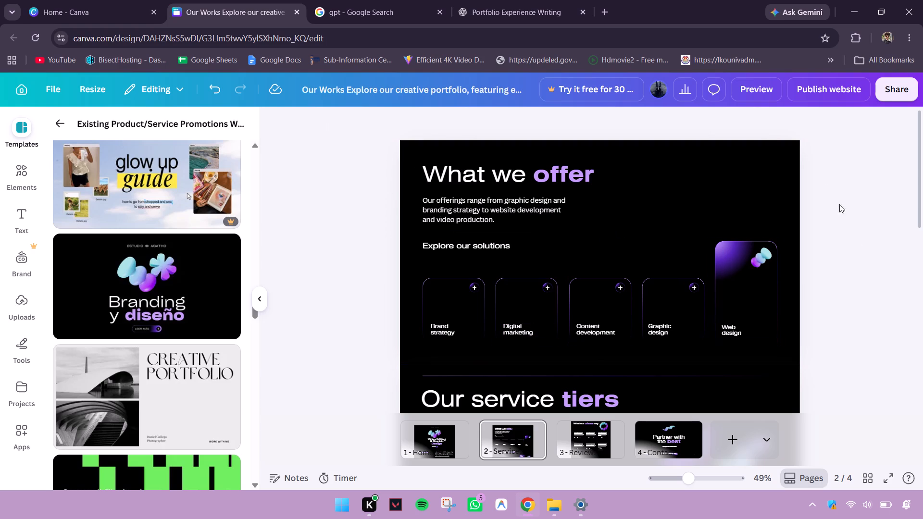
Give anyone with the link view access to the website design and copy its share link.
left_click(894, 77)
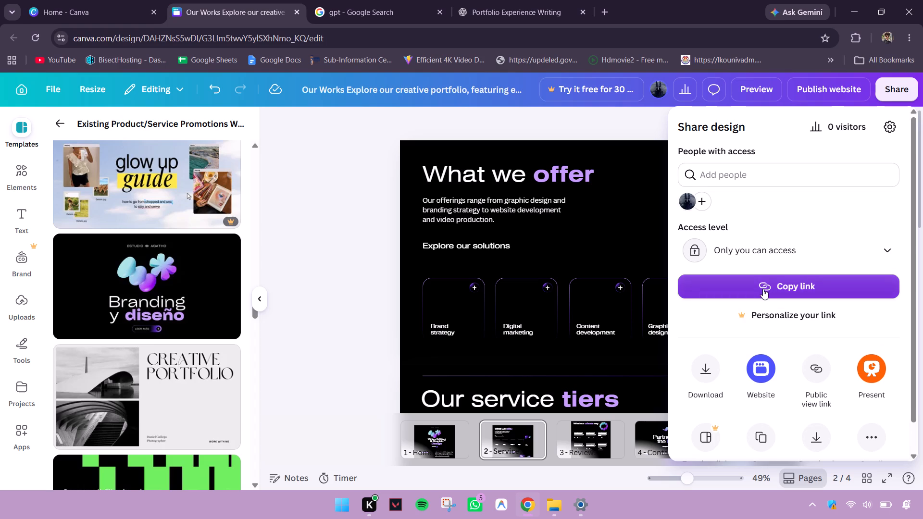
left_click(763, 289)
left_click(487, 378)
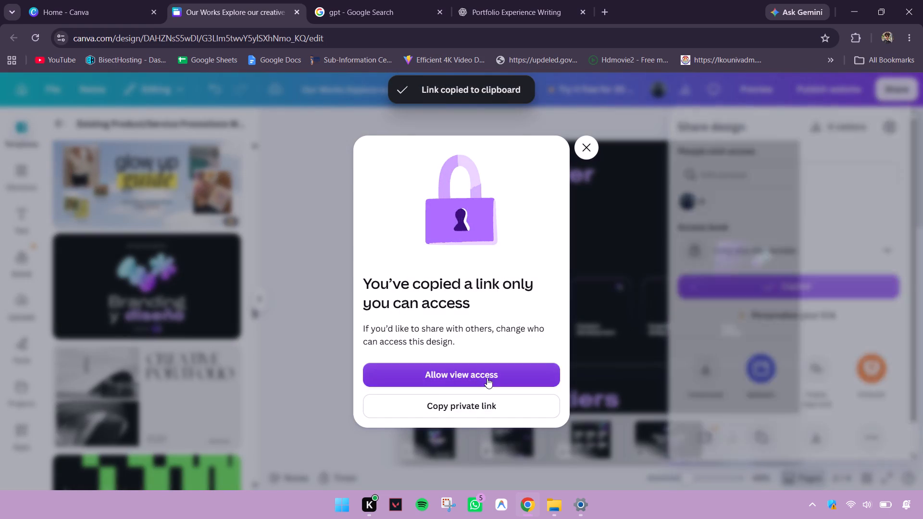
left_click(758, 279)
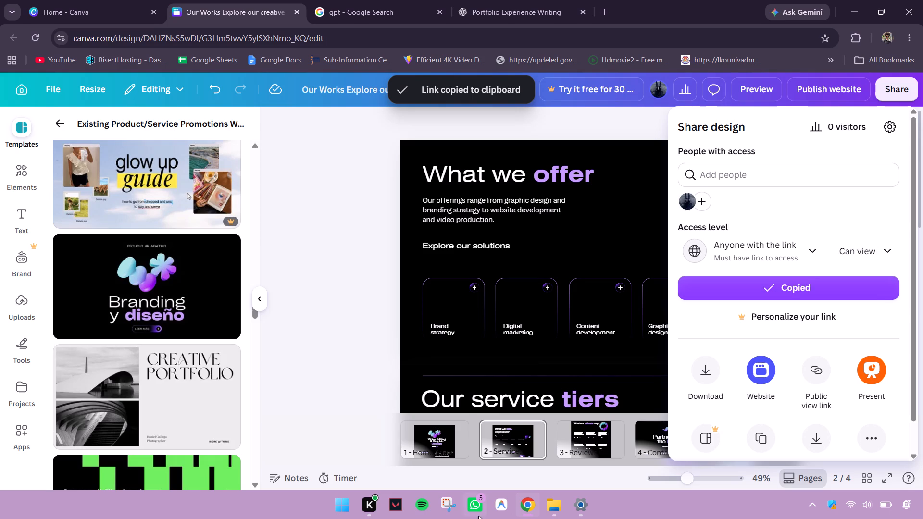
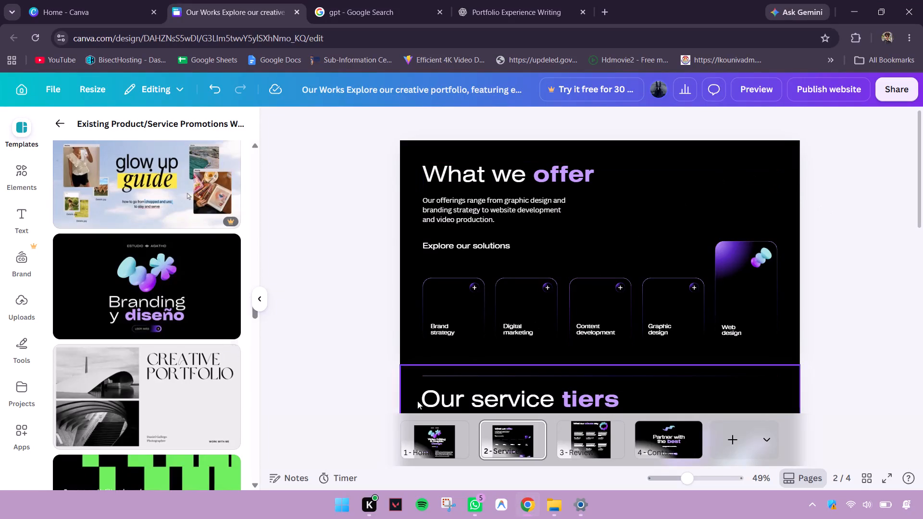
Return to the Home page of the website design at its Our work section.
scroll(461, 421, "down", 2)
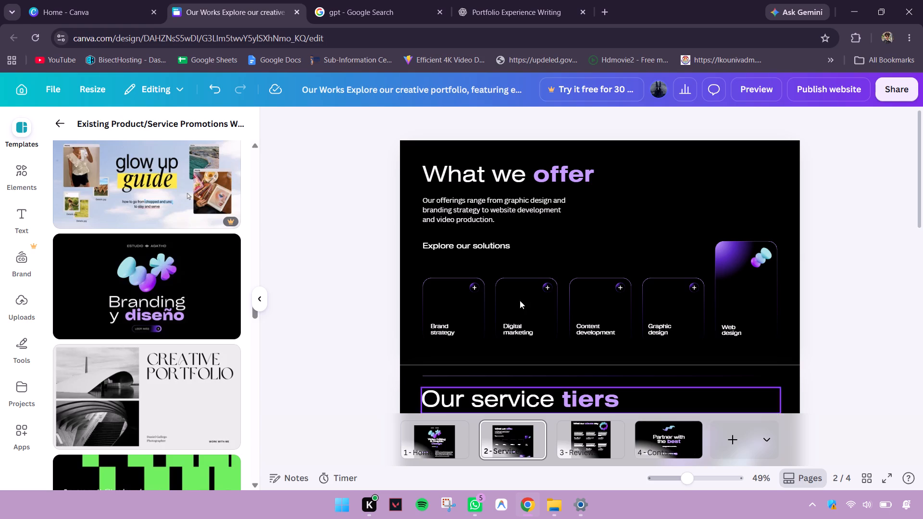
left_click(443, 441)
scroll(652, 370, "down", 2)
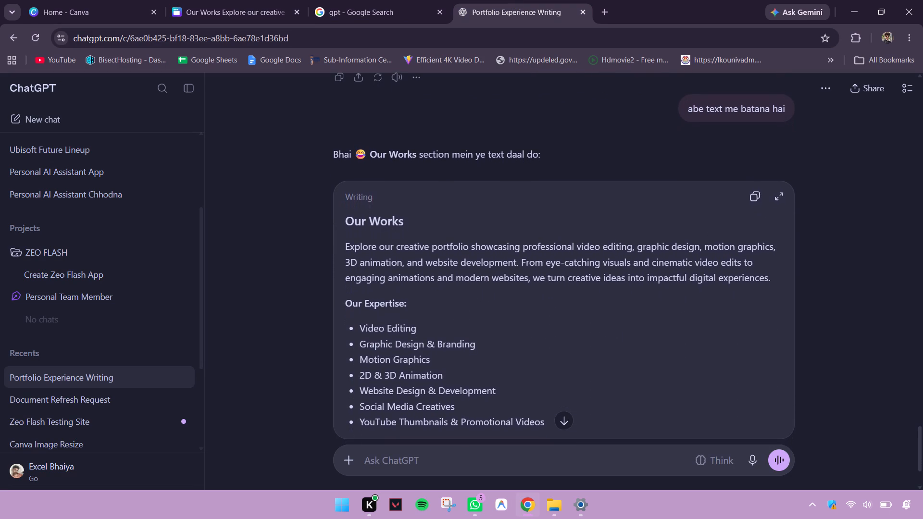
scroll(629, 307, "down", 1)
Back in the Canva design, replace the whole Our work description with the copied ChatGPT text.
left_click(265, 0)
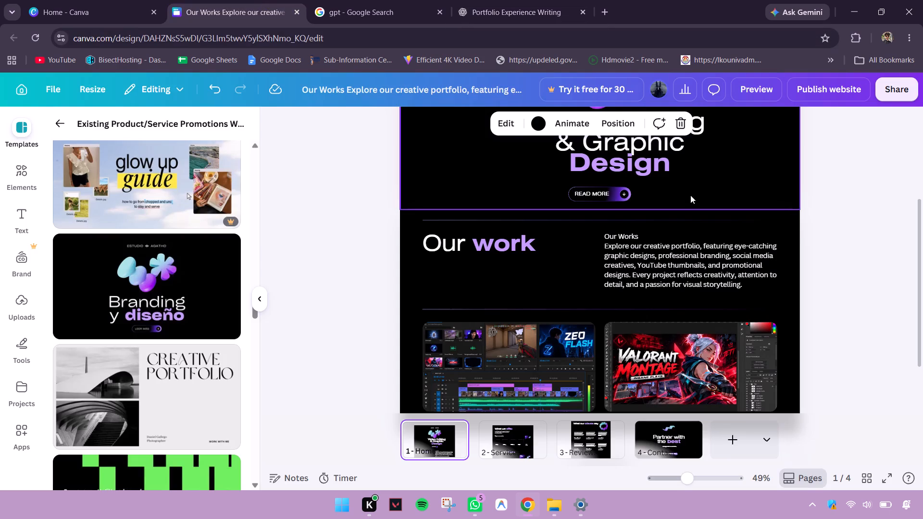
left_click(686, 262)
double_click(686, 262)
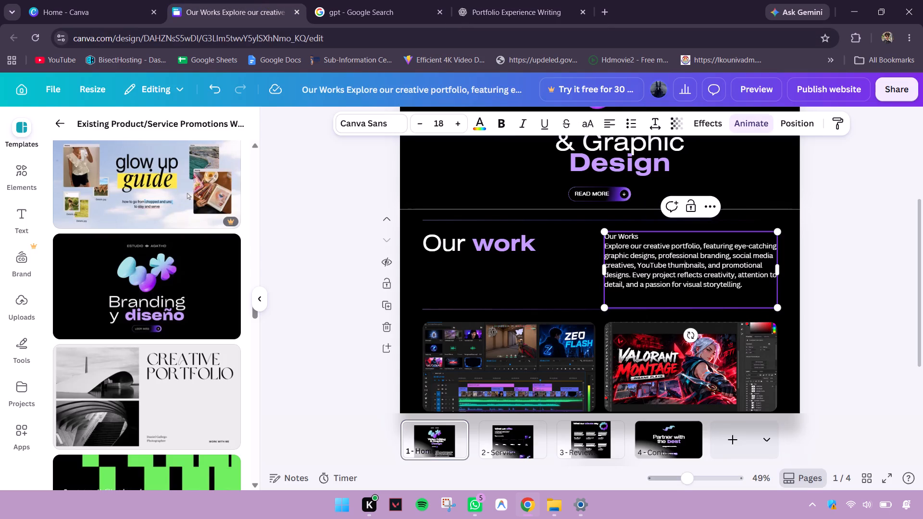
key("ctrl+a")
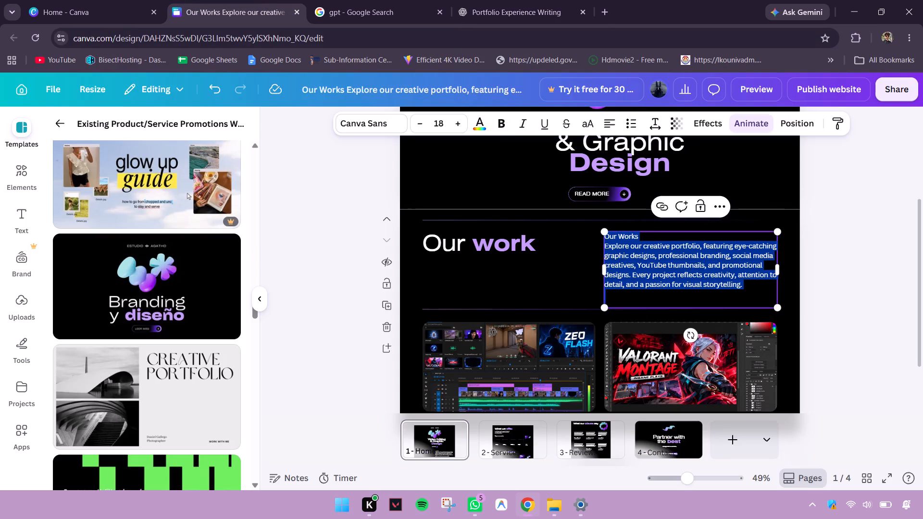
key("ctrl+v")
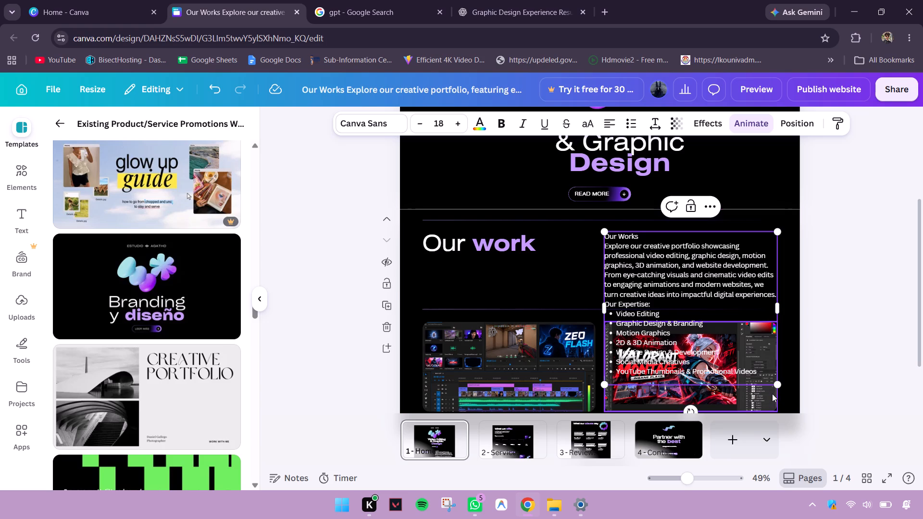
Shrink the pasted Our work text to about size 12.1 and widen its box to roughly the width of the image below.
left_click_drag(777, 386, 723, 316)
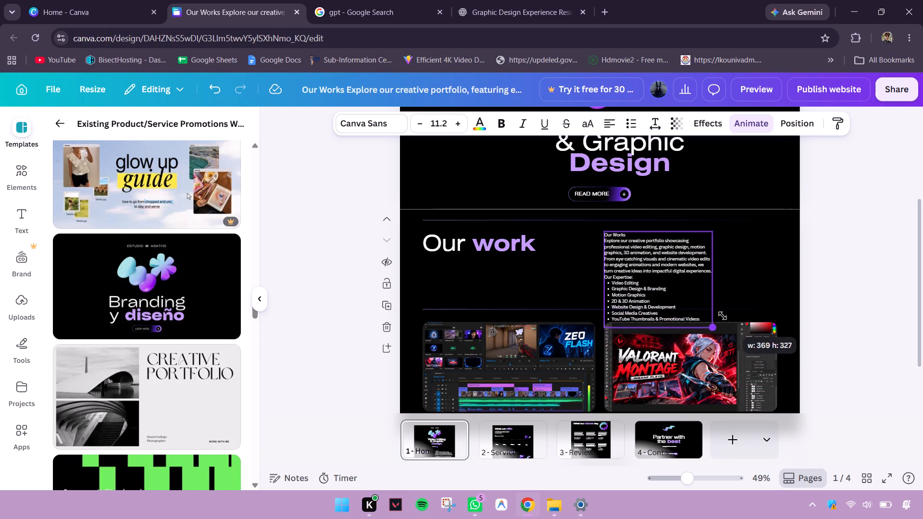
left_click_drag(723, 316, 722, 316)
left_click_drag(713, 284, 763, 280)
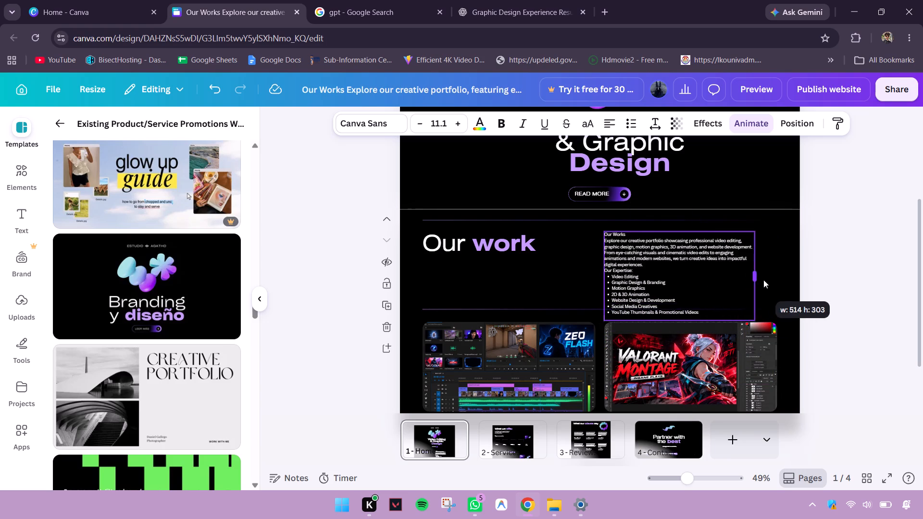
left_click_drag(763, 280, 824, 275)
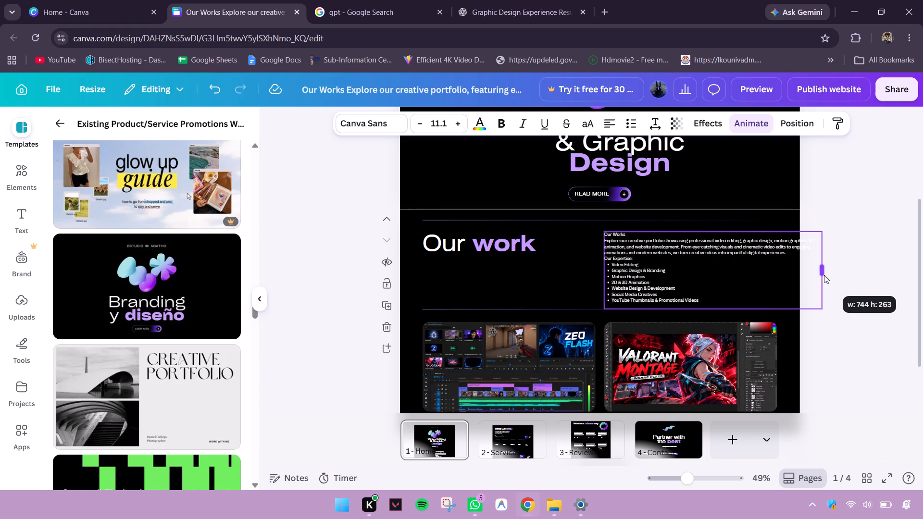
left_click_drag(824, 275, 775, 282)
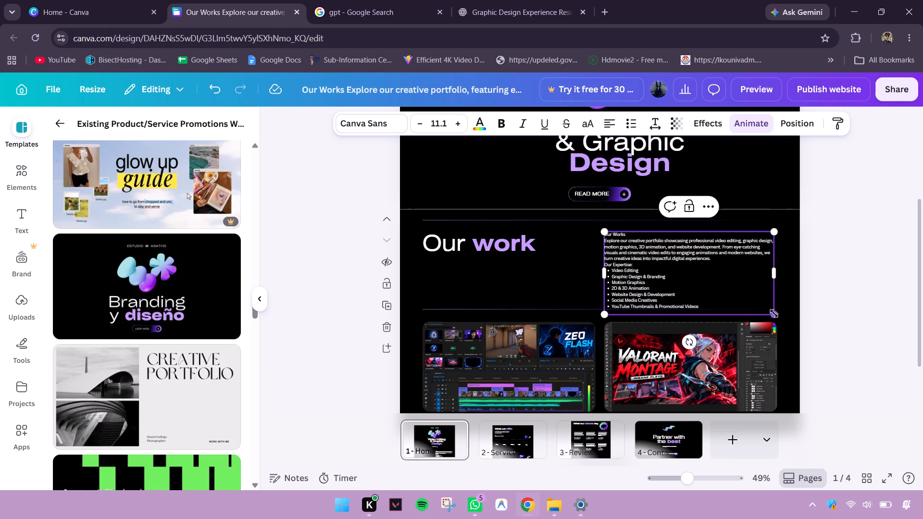
left_click_drag(775, 316, 790, 329)
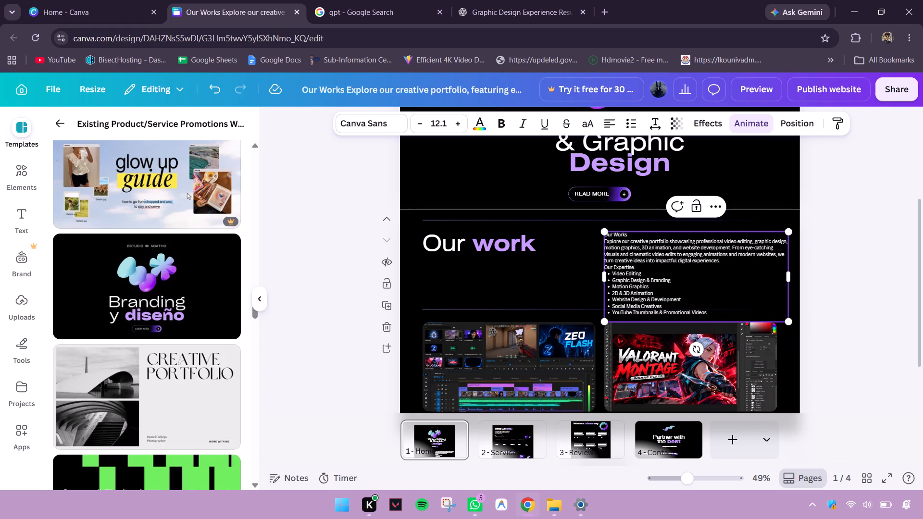
left_click(800, 274)
Move the Our work text up so it sits between the section's two divider lines.
left_click_drag(723, 280, 722, 271)
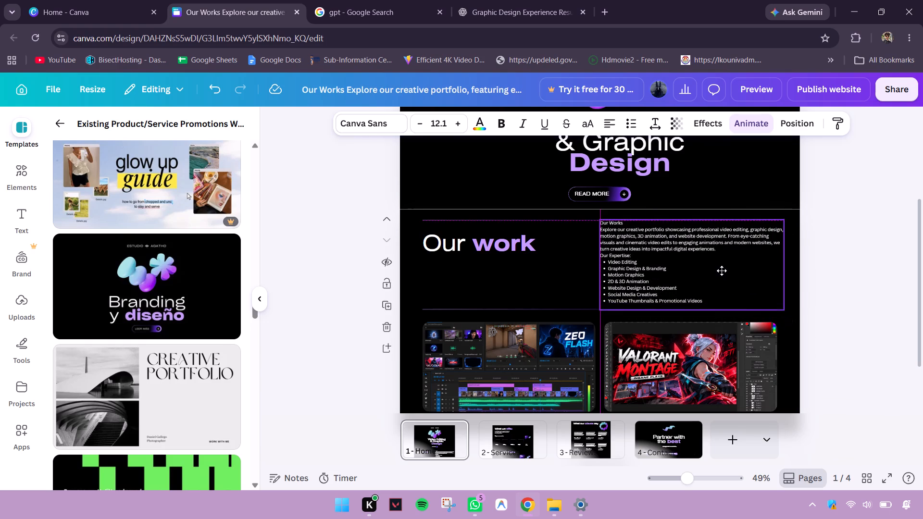
left_click_drag(722, 271, 719, 268)
left_click_drag(719, 268, 718, 268)
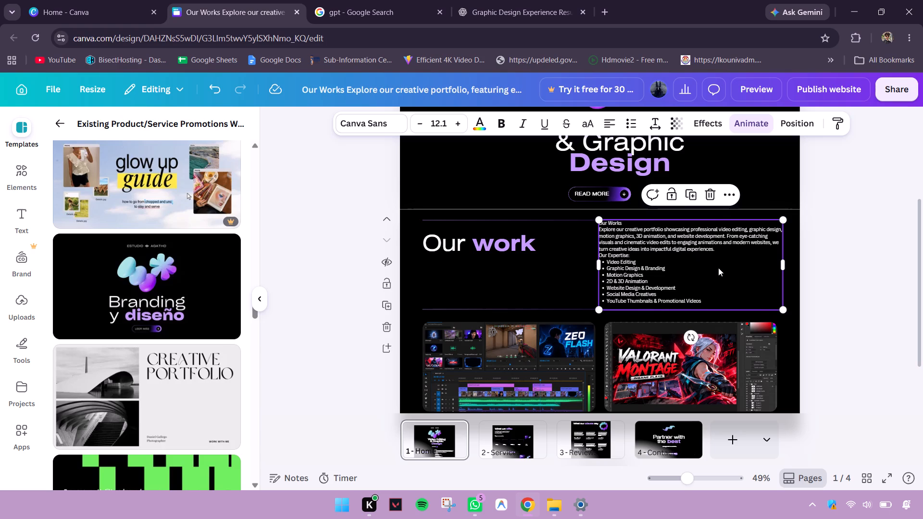
left_click(848, 281)
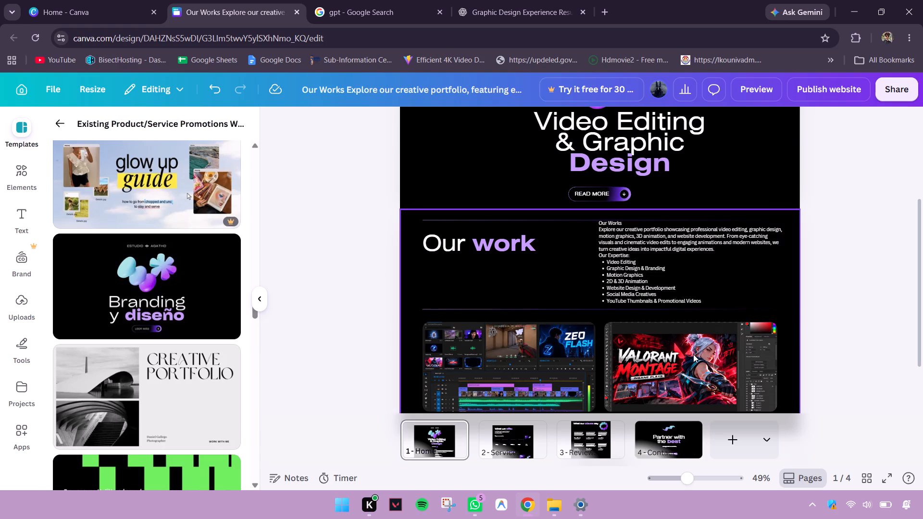
Enlarge the Our work text to about size 13.2 and shift it closer to the section heading.
scroll(694, 355, "down", 1)
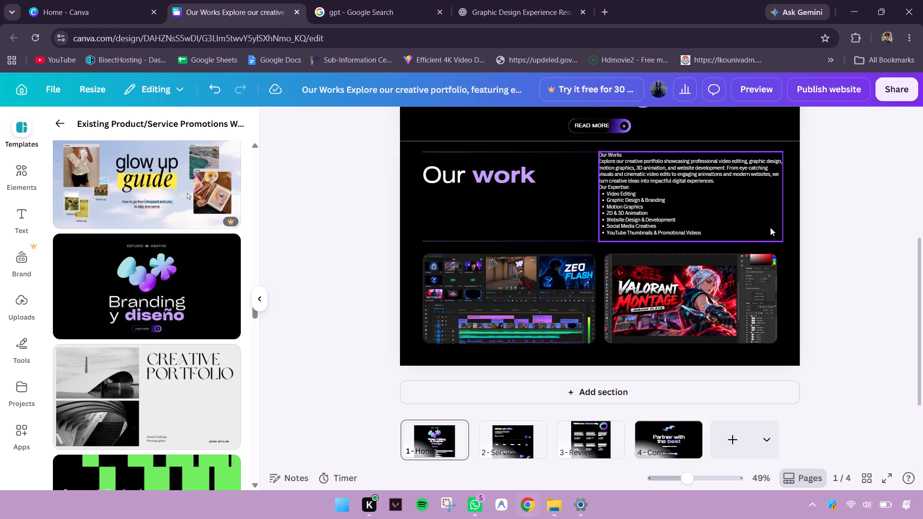
left_click(744, 217)
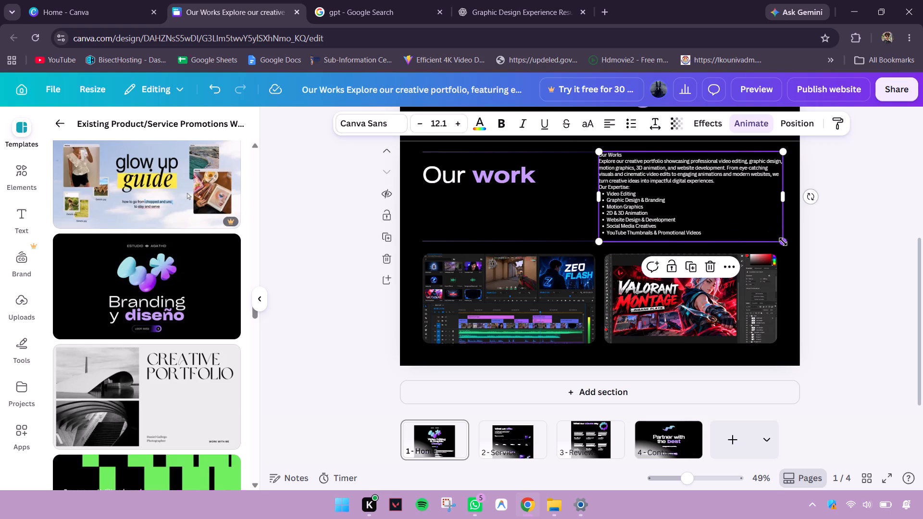
left_click_drag(783, 242, 796, 247)
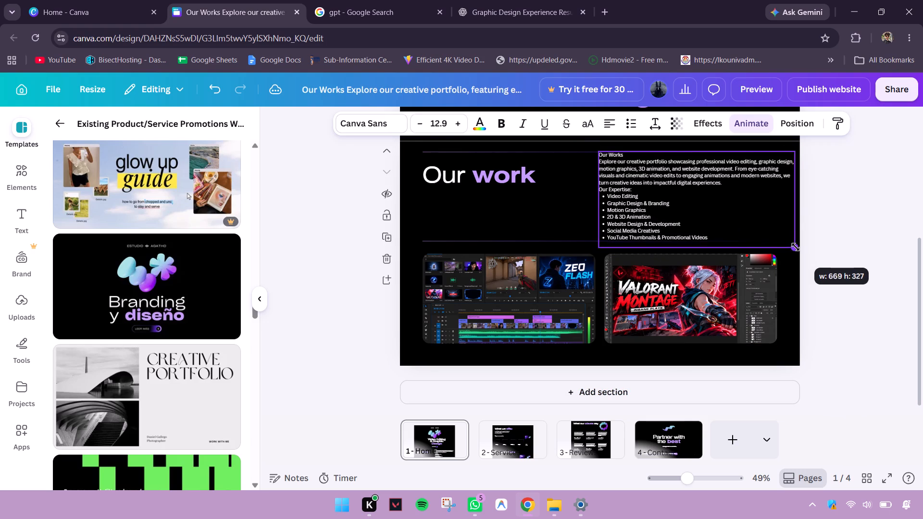
left_click_drag(796, 247, 798, 247)
left_click_drag(724, 215, 695, 212)
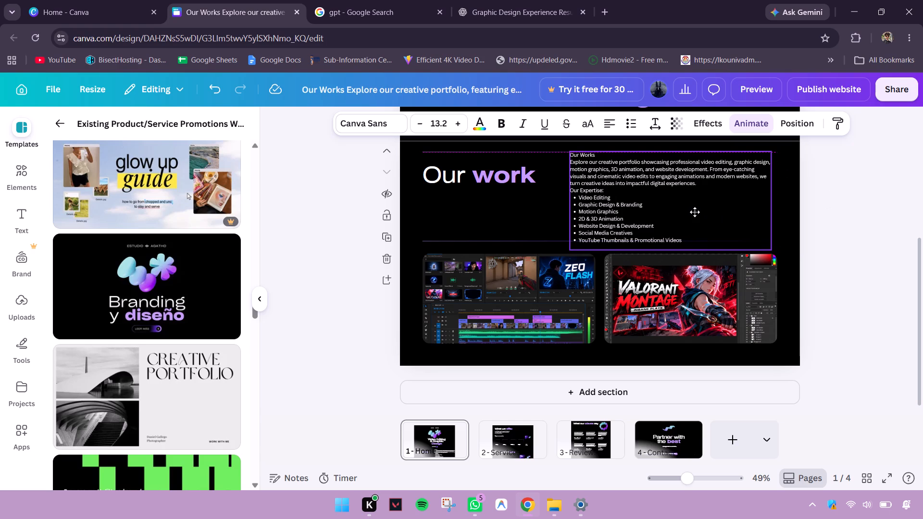
left_click_drag(695, 212, 693, 211)
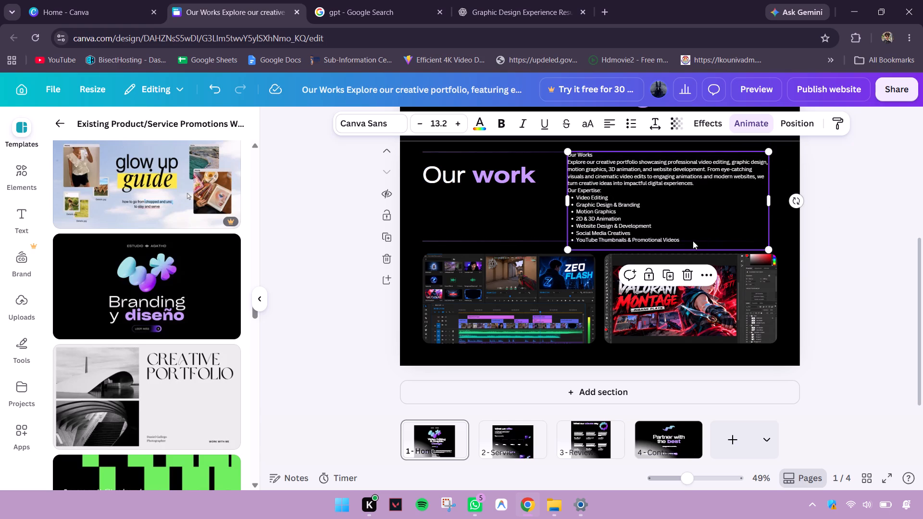
Widen the Our work text box on both sides to about 870 and enlarge its text to about size 13.7.
left_click_drag(770, 200, 786, 203)
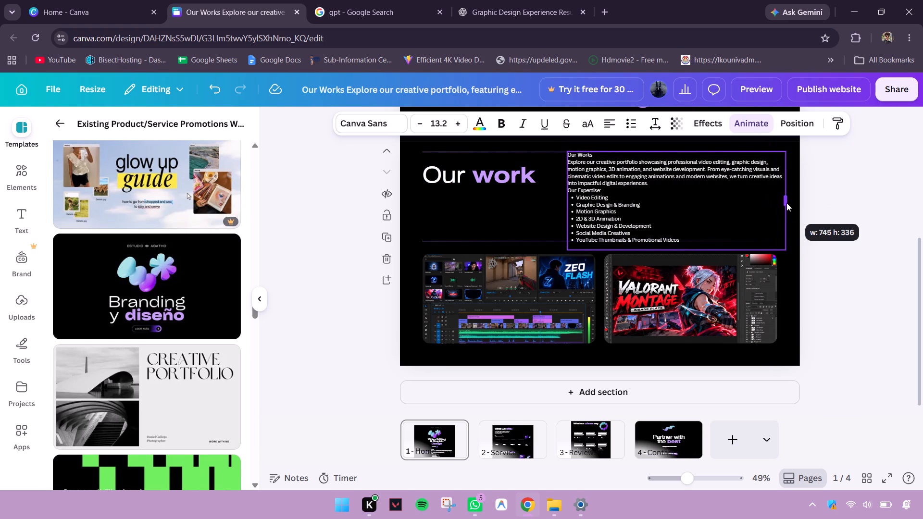
left_click_drag(786, 203, 796, 201)
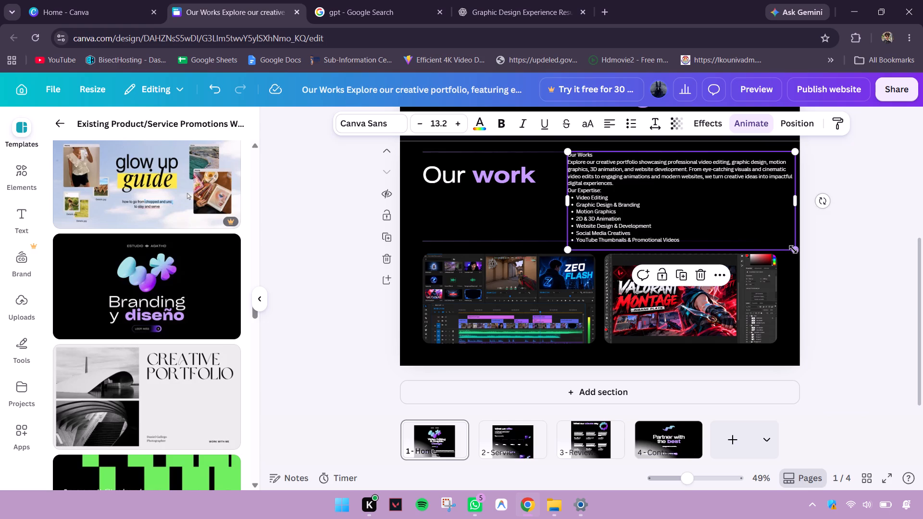
left_click_drag(793, 249, 804, 253)
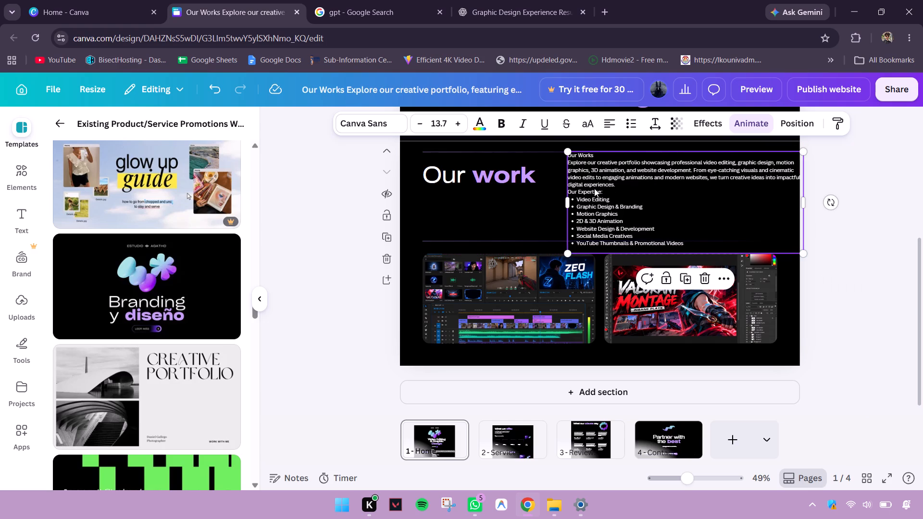
left_click_drag(568, 203, 562, 203)
left_click_drag(562, 203, 543, 203)
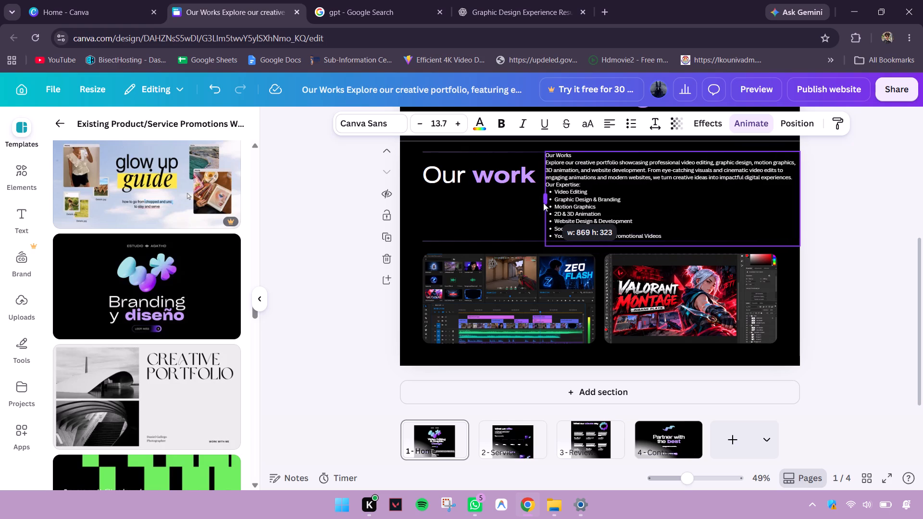
left_click_drag(543, 203, 542, 203)
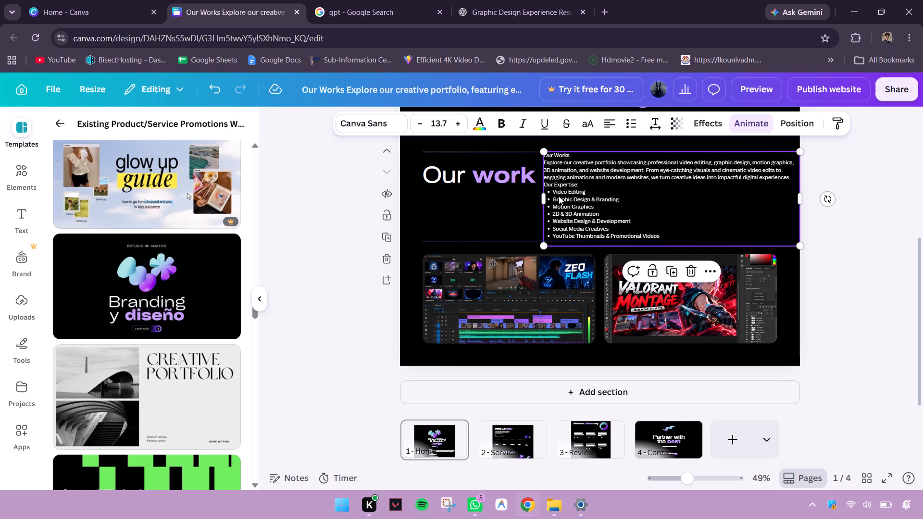
left_click(856, 316)
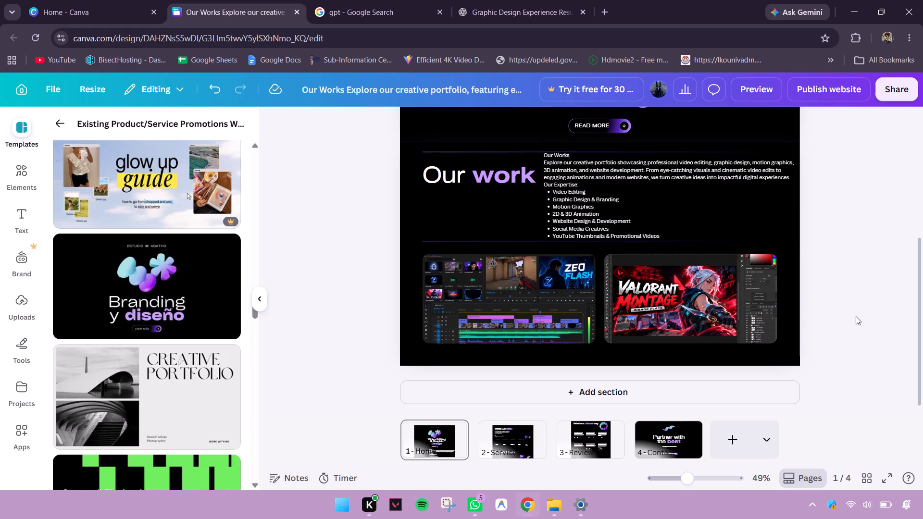
Shift the Our work text slightly away from the heading and scale it down to size 13, within the page edge.
left_click_drag(631, 202, 643, 204)
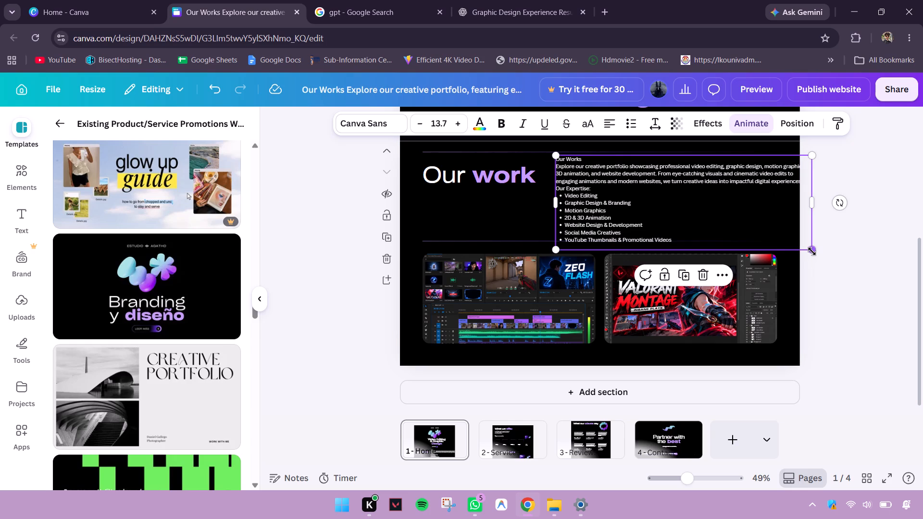
left_click_drag(812, 251, 803, 246)
left_click(708, 202)
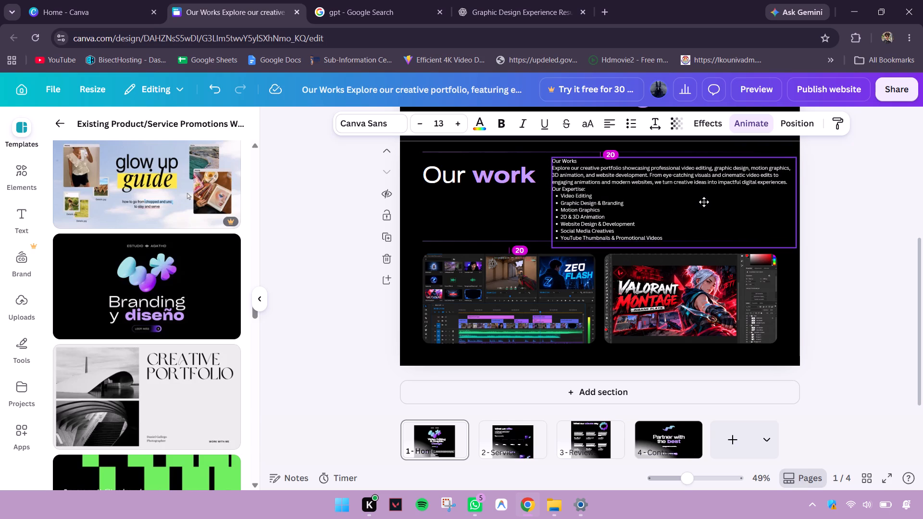
Delete the "2D & 3D Animation" bullet from the expertise list in the Our work text, closing up its empty line.
left_click(677, 238)
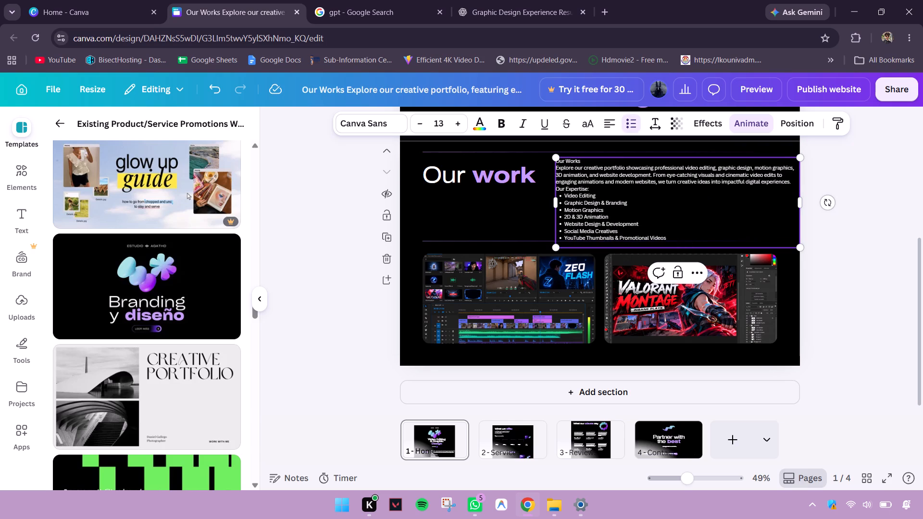
left_click_drag(610, 220, 563, 221)
left_click_drag(563, 221, 557, 220)
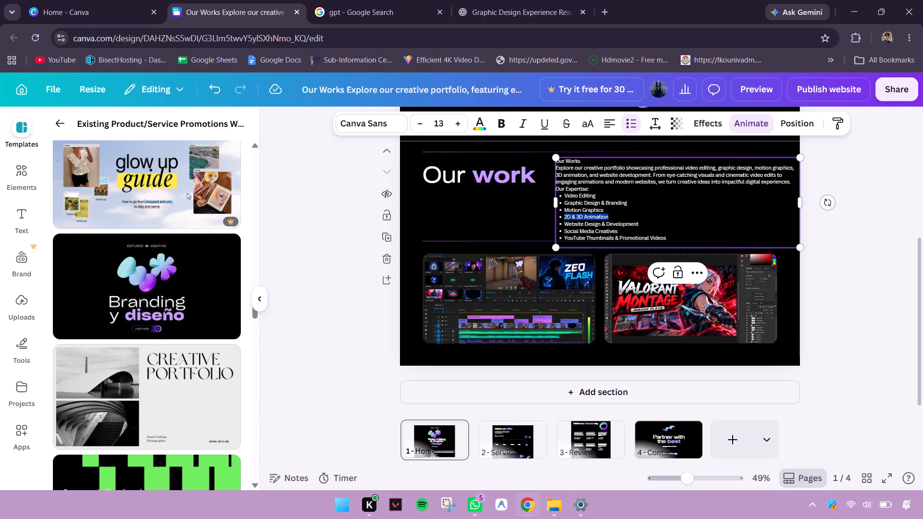
left_click_drag(557, 220, 562, 218)
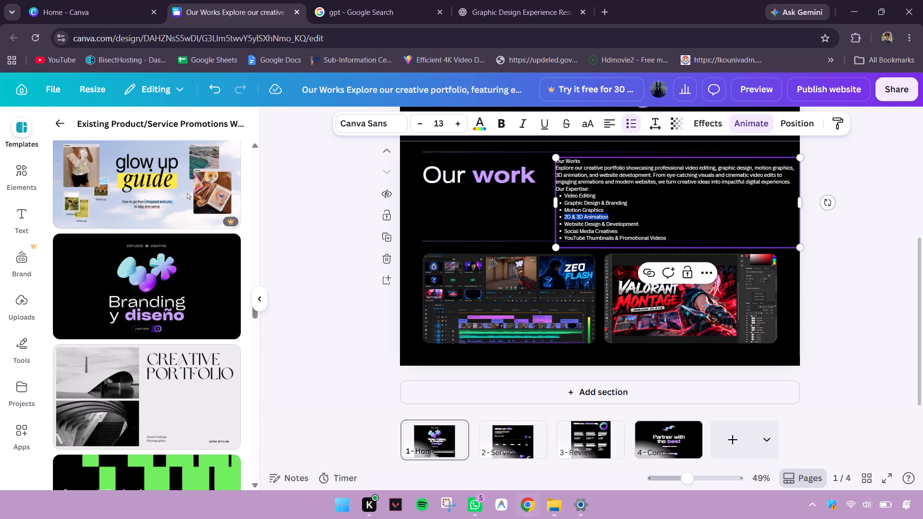
key("BackSpace")
key("BackSpace")
key("BackSpace")
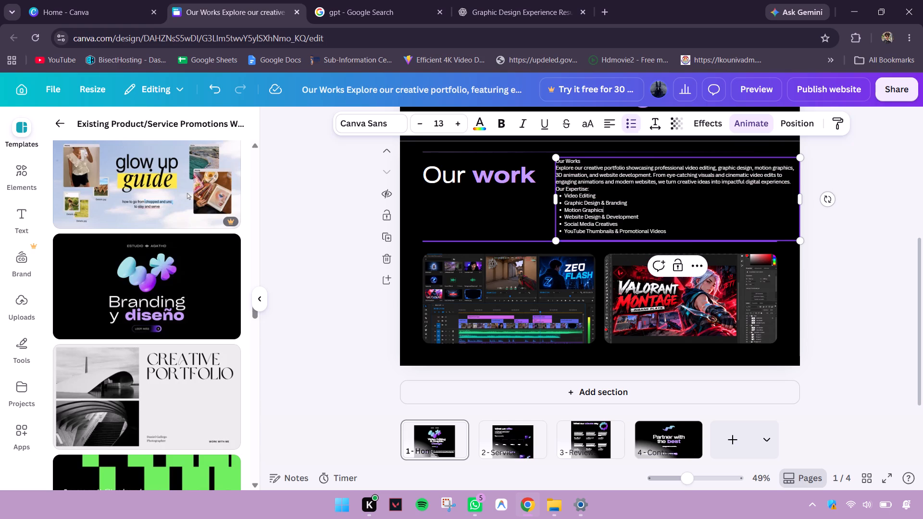
left_click(863, 274)
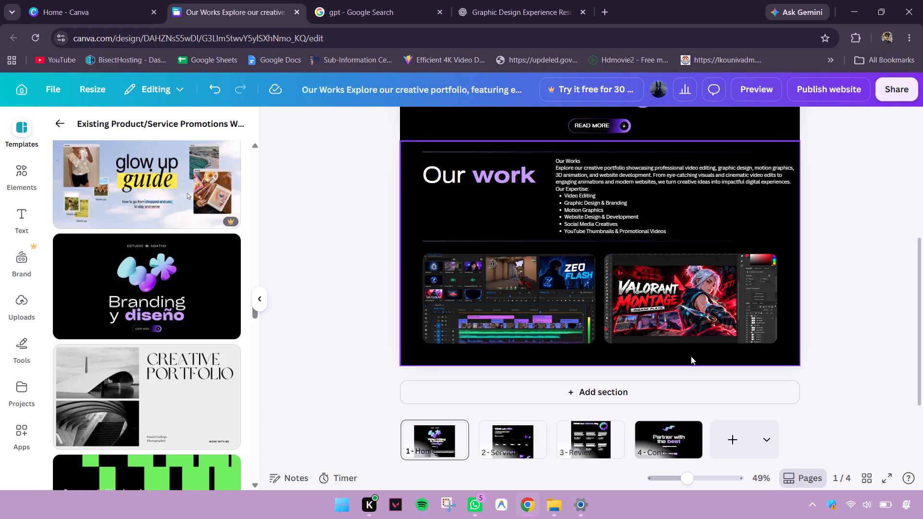
Look through the Services page, examining the What we offer, Our service tiers and Pricing per tier sections.
scroll(691, 356, "down", 2)
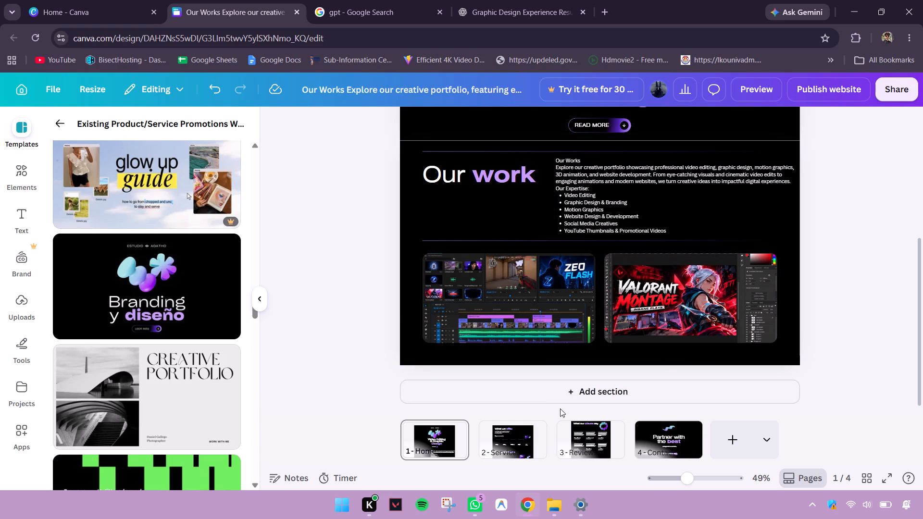
left_click(507, 440)
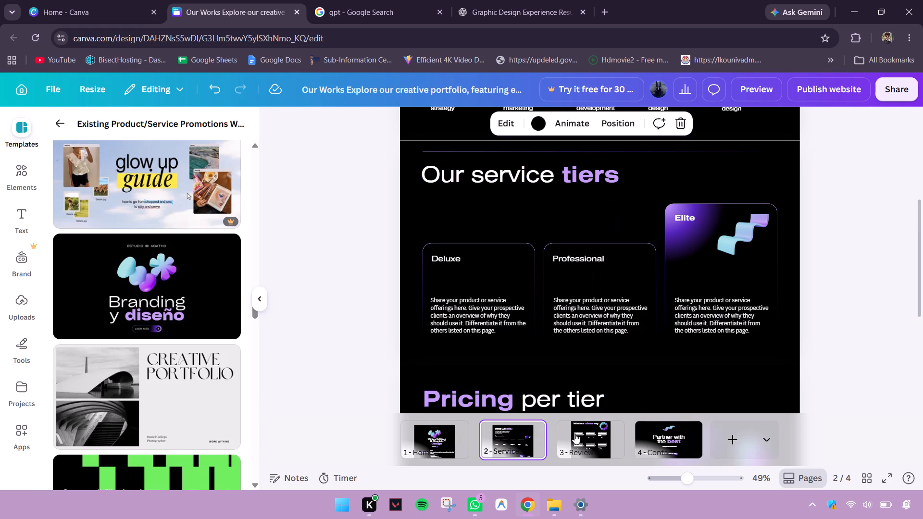
left_click(360, 335)
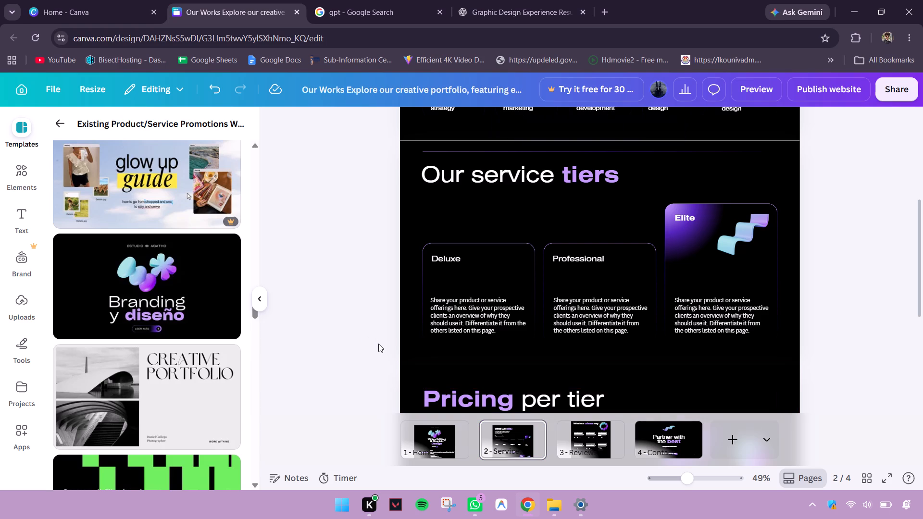
scroll(378, 344, "up", 7)
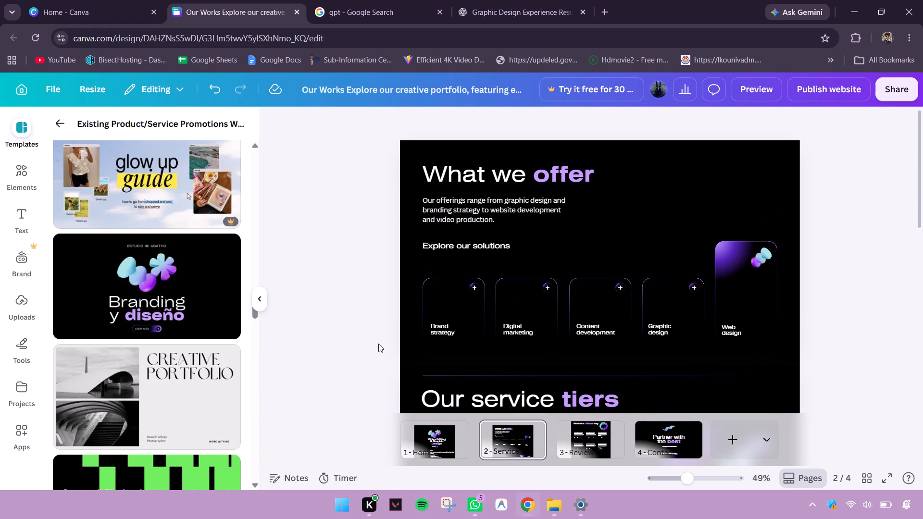
scroll(378, 344, "down", 9)
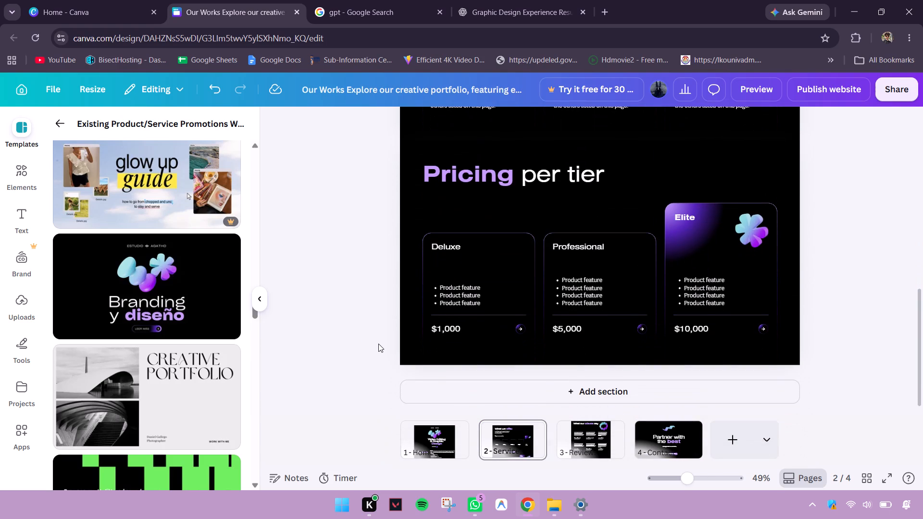
scroll(378, 344, "up", 6)
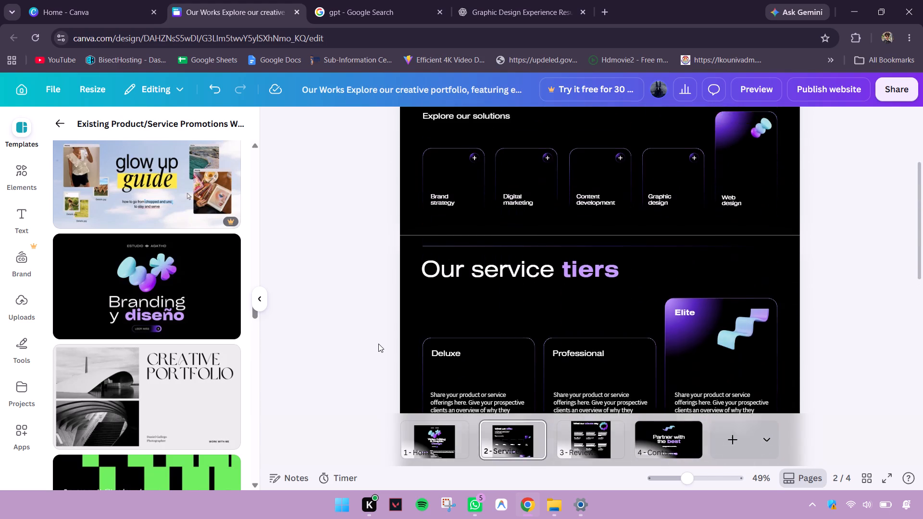
scroll(378, 344, "up", 11)
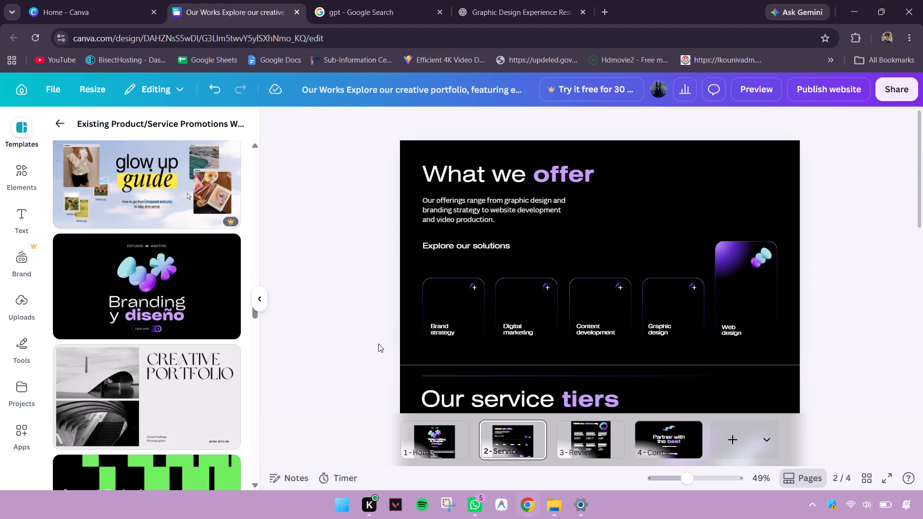
scroll(378, 344, "left", 4)
scroll(378, 344, "right", 9)
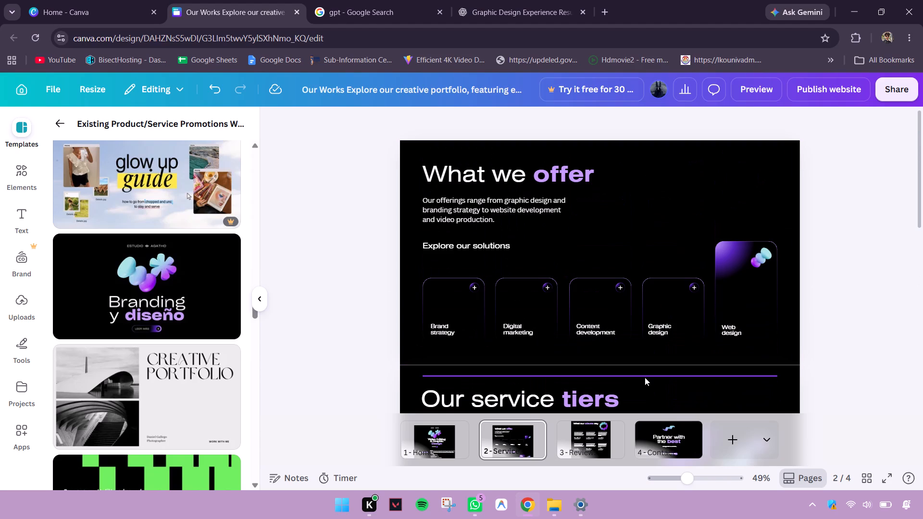
scroll(645, 377, "left", 9)
scroll(645, 377, "down", 8)
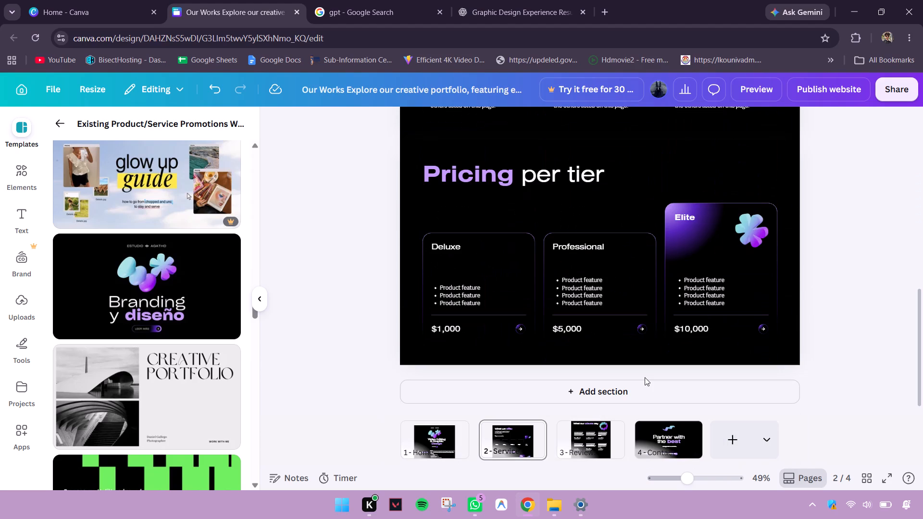
Return to the Home page and check its Our work section down to the end of the page.
left_click(436, 439)
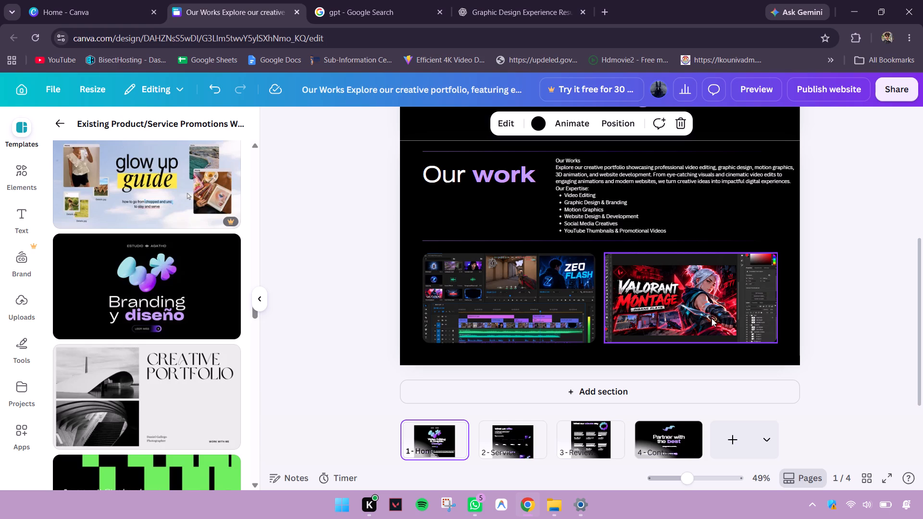
scroll(711, 319, "down", 5)
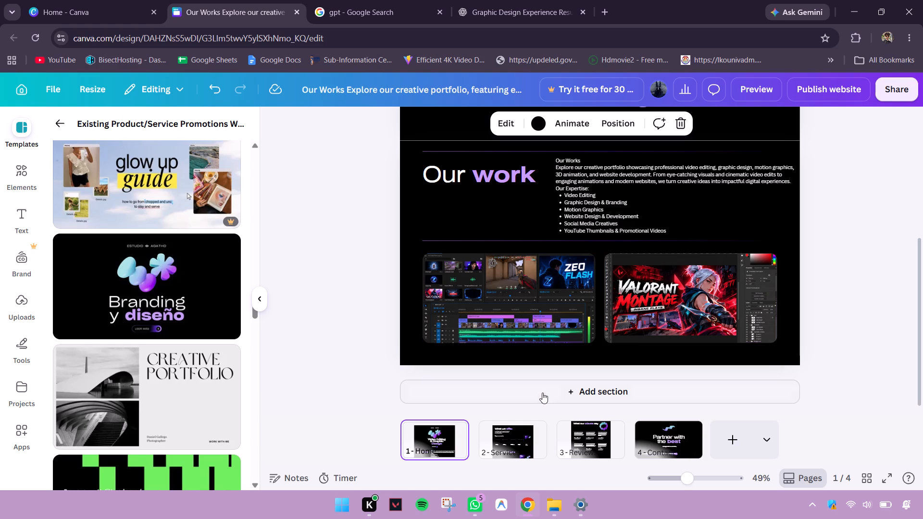